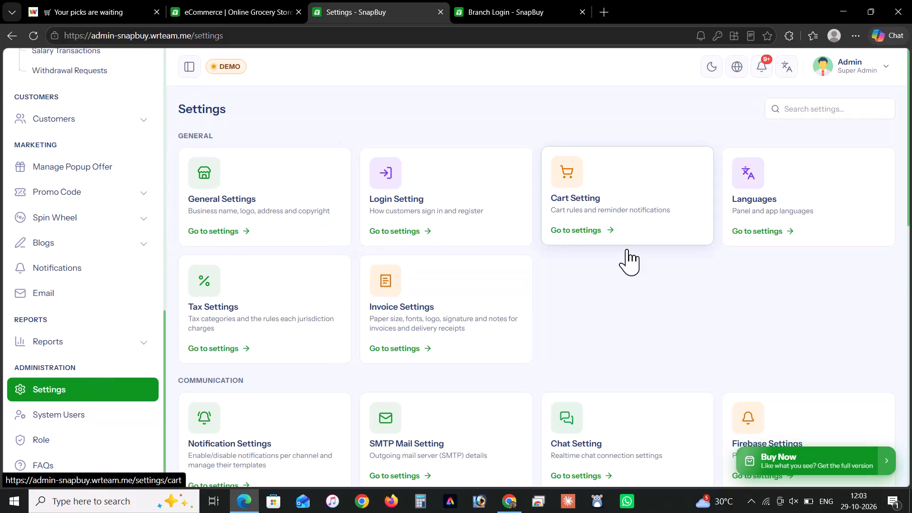
Look through the settings categories, open Plugins under Advanced, and dismiss the dialog on that page.
{"action": "scroll", "coordinate": [614, 313], "scroll_direction": "down", "scroll_amount": 3}
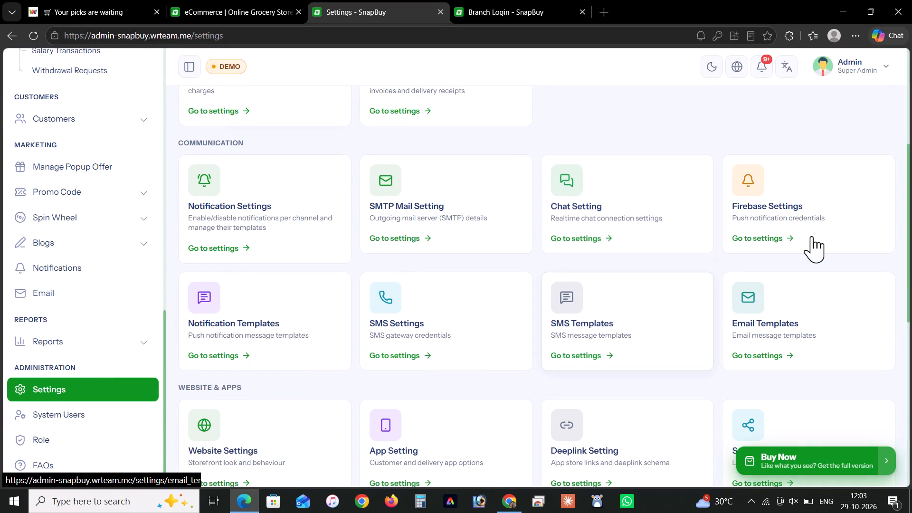
{"action": "scroll", "coordinate": [773, 282], "scroll_direction": "down", "scroll_amount": 3}
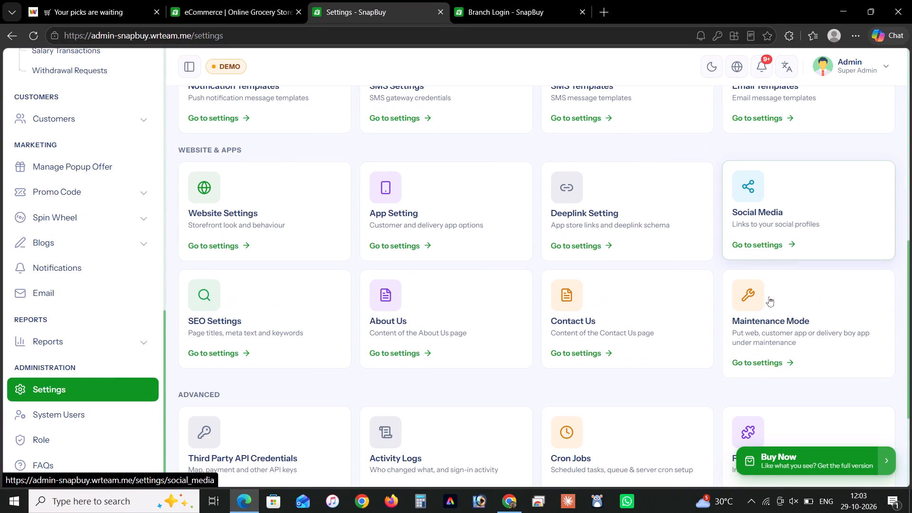
{"action": "scroll", "coordinate": [255, 250], "scroll_direction": "down", "scroll_amount": 1}
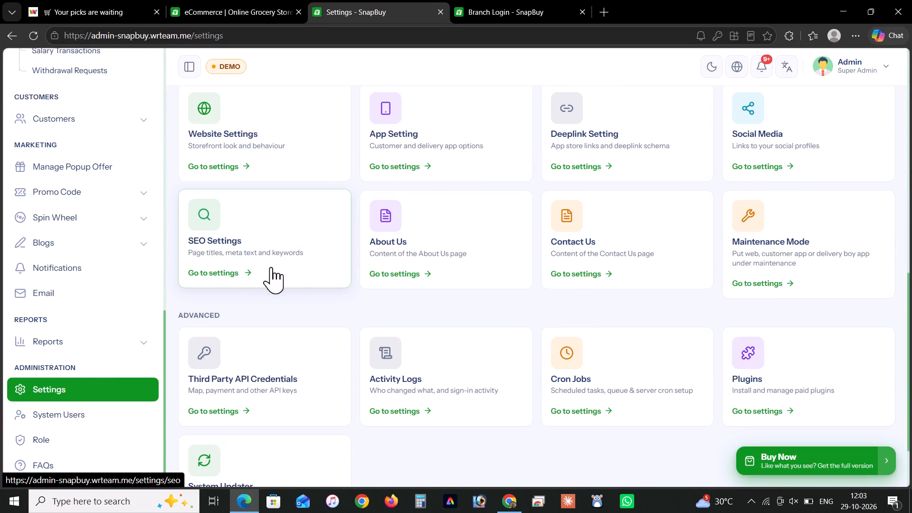
{"action": "scroll", "coordinate": [288, 328], "scroll_direction": "down", "scroll_amount": 1}
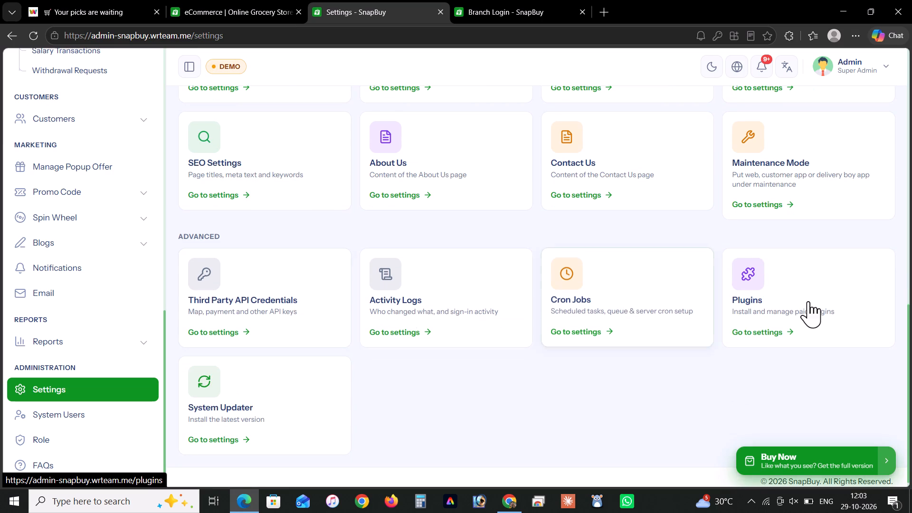
{"action": "scroll", "coordinate": [730, 322], "scroll_direction": "down", "scroll_amount": 1}
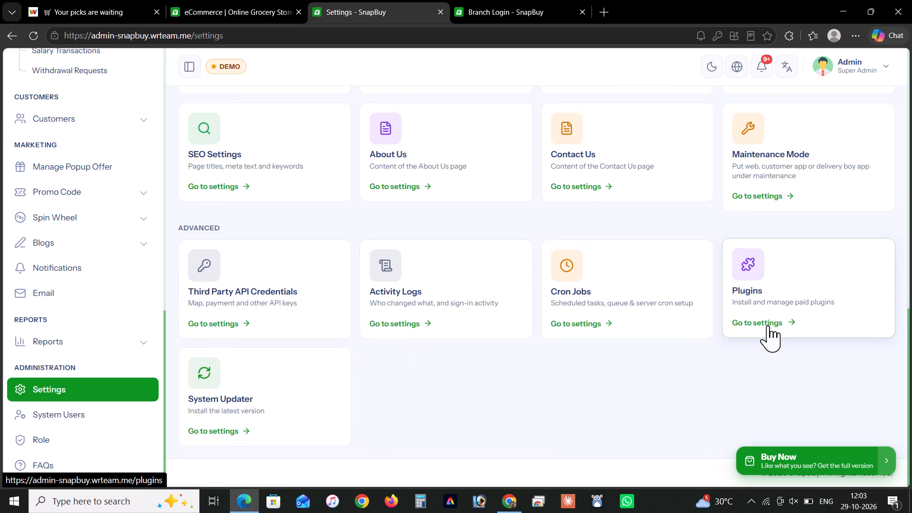
{"action": "left_click", "coordinate": [766, 321]}
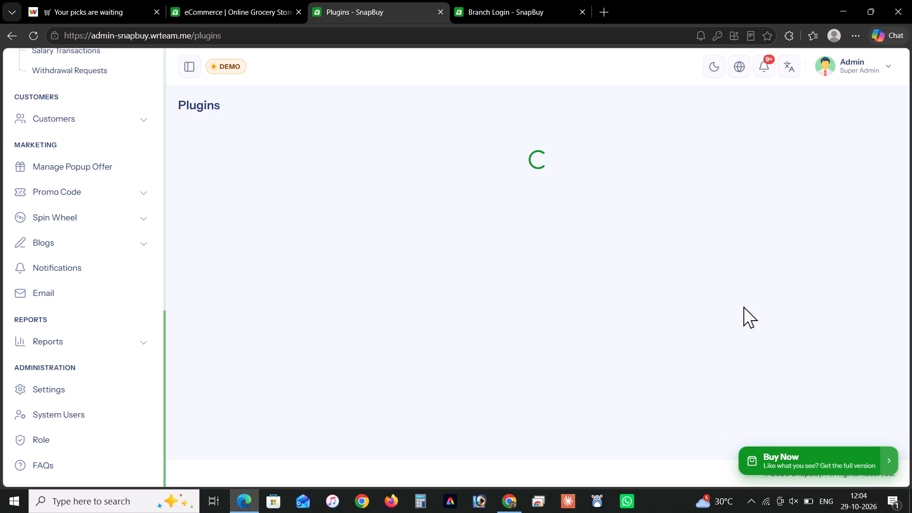
{"action": "left_click", "coordinate": [445, 340]}
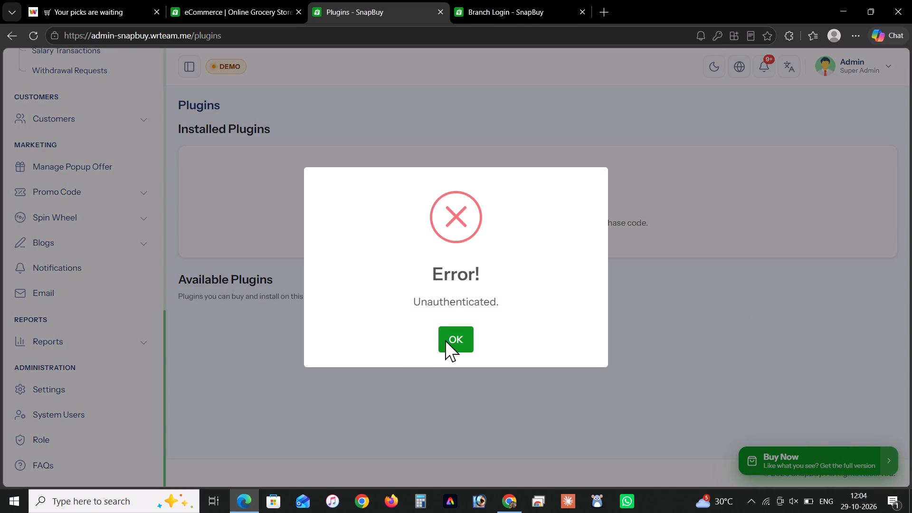
{"action": "scroll", "coordinate": [328, 282], "scroll_direction": "down", "scroll_amount": 3}
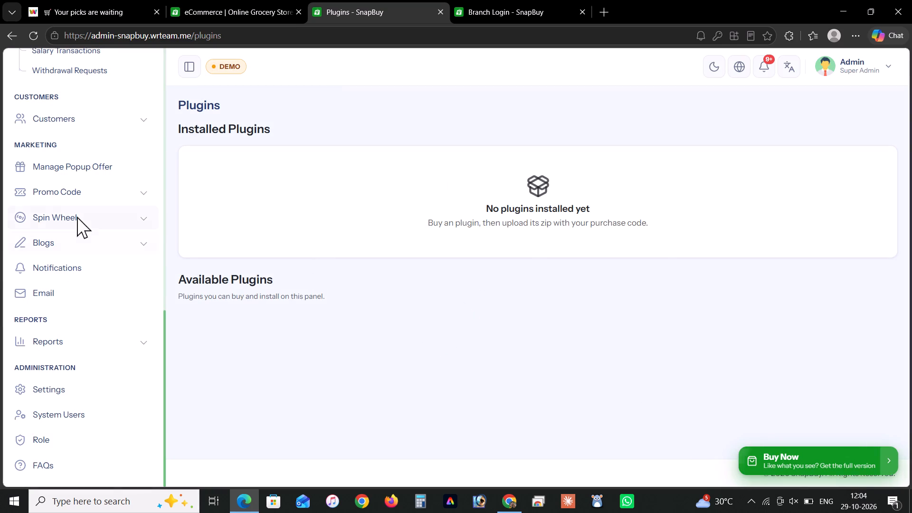
Open the Shipments page of the admin panel and check its dispatch list.
{"action": "scroll", "coordinate": [81, 192], "scroll_direction": "up", "scroll_amount": 2}
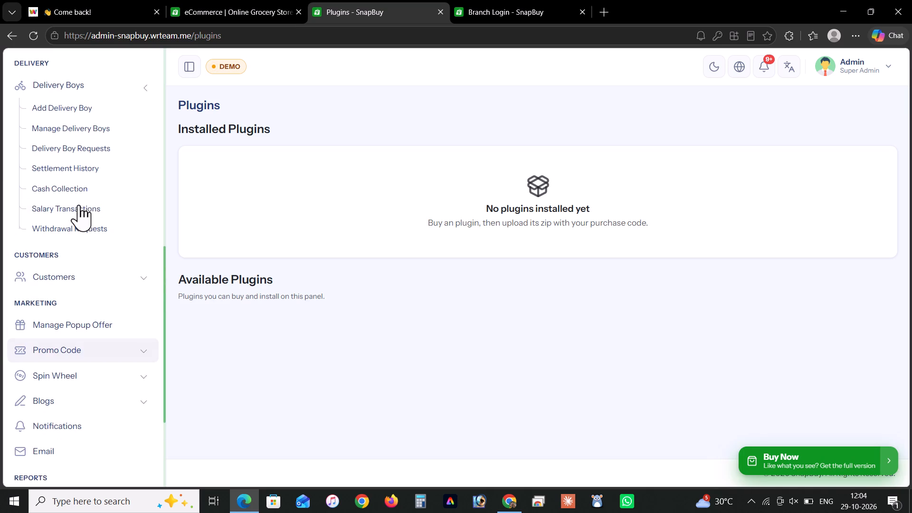
{"action": "scroll", "coordinate": [79, 209], "scroll_direction": "up", "scroll_amount": 4}
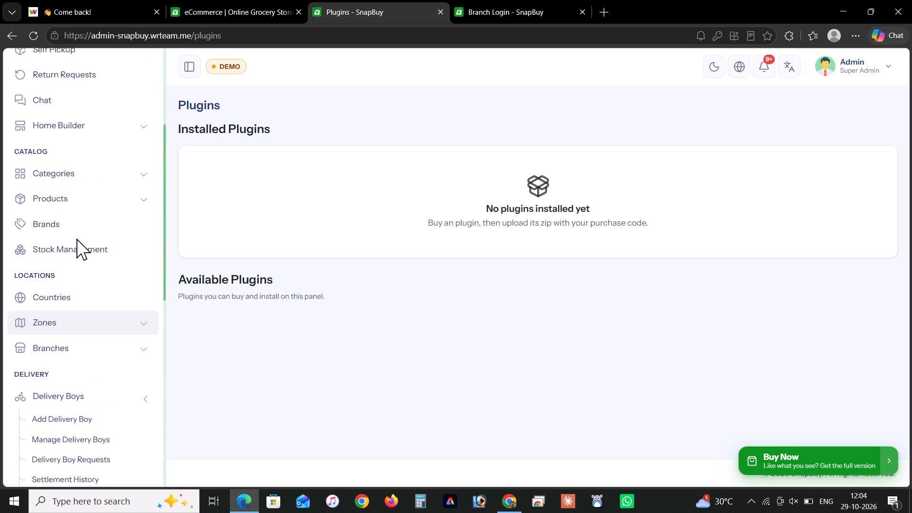
{"action": "scroll", "coordinate": [76, 238], "scroll_direction": "up", "scroll_amount": 2}
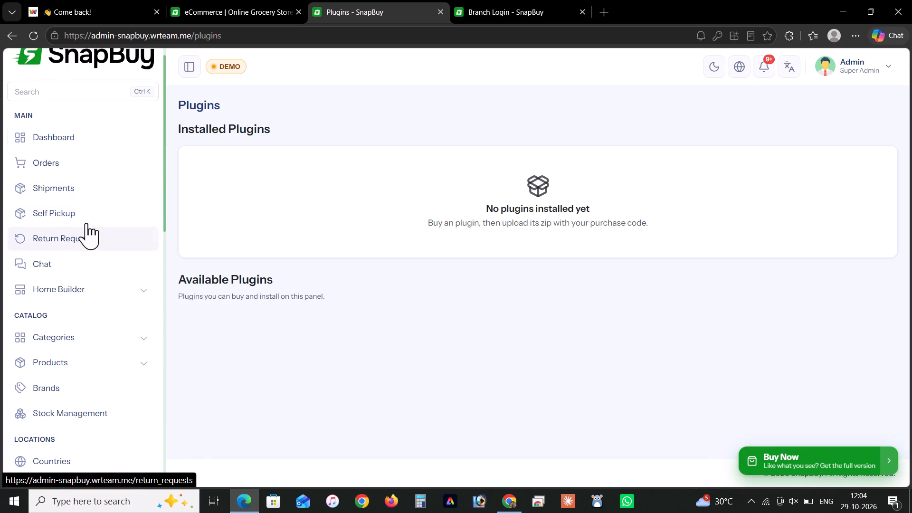
{"action": "left_click", "coordinate": [89, 185]}
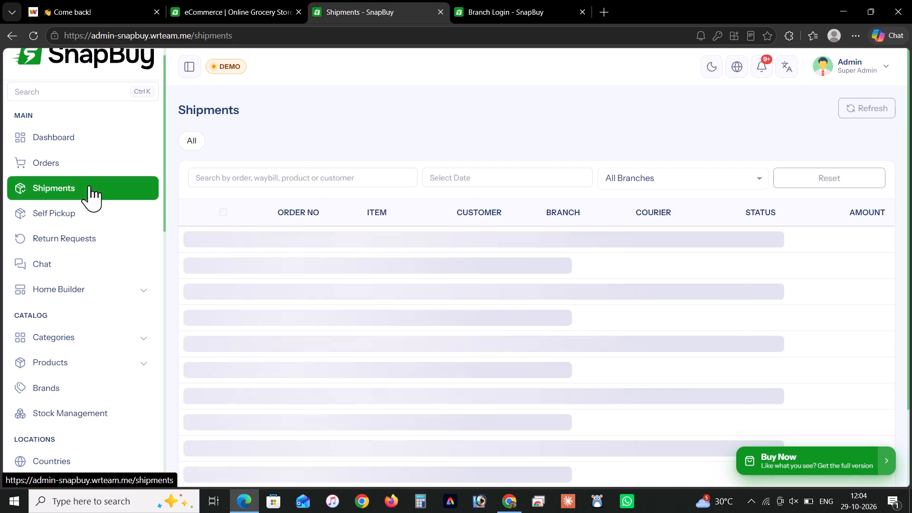
{"action": "left_click", "coordinate": [444, 332]}
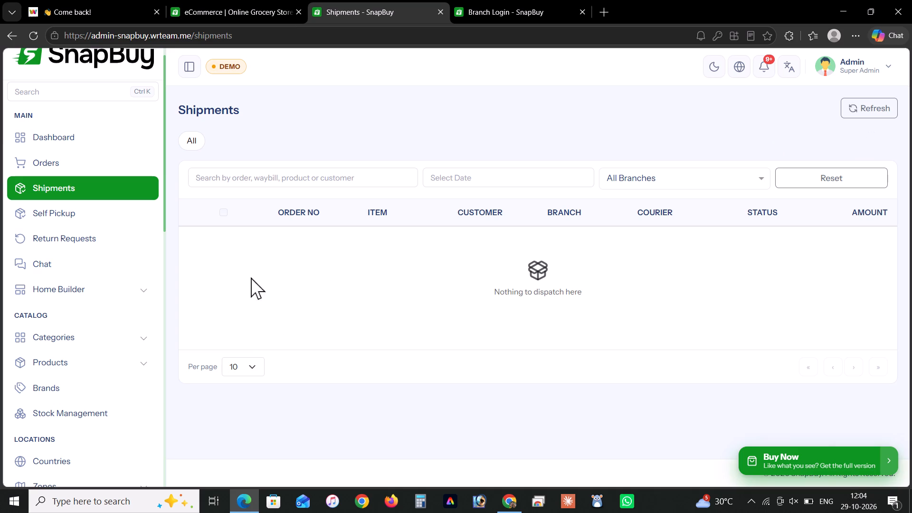
{"action": "left_click", "coordinate": [92, 192]}
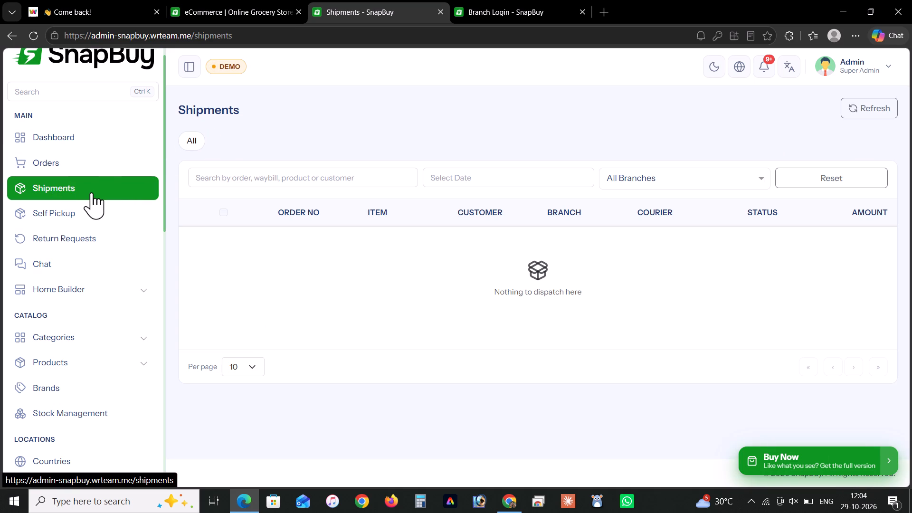
{"action": "left_click", "coordinate": [66, 0]}
{"action": "scroll", "coordinate": [359, 258], "scroll_direction": "up", "scroll_amount": 3}
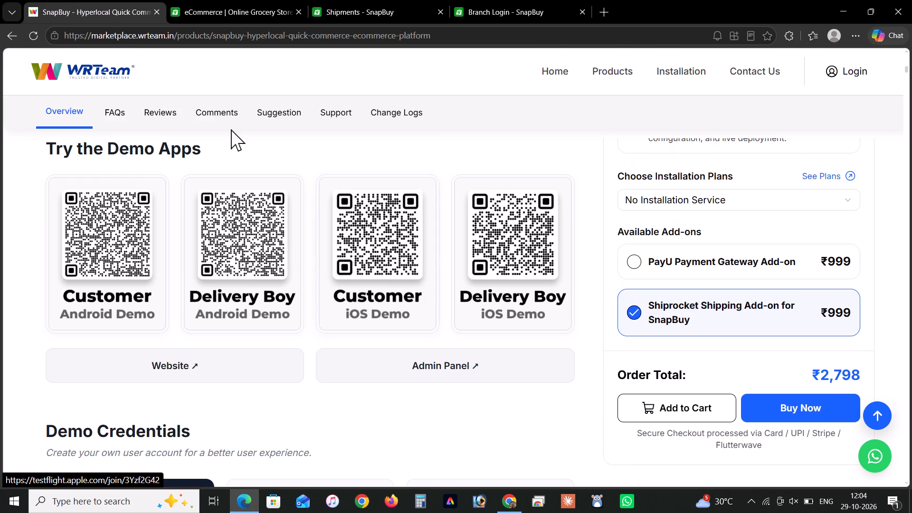
{"action": "scroll", "coordinate": [291, 194], "scroll_direction": "down", "scroll_amount": 3}
{"action": "scroll", "coordinate": [291, 194], "scroll_direction": "up", "scroll_amount": 4}
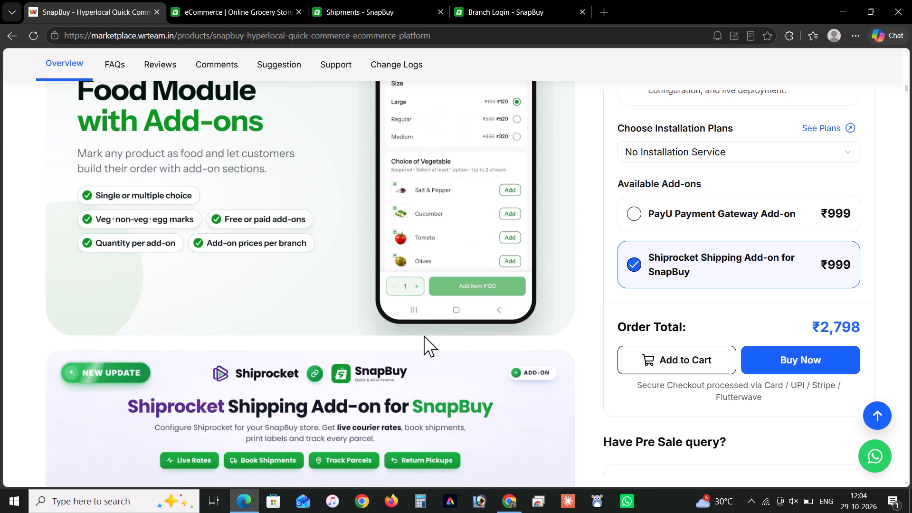
{"action": "scroll", "coordinate": [424, 335], "scroll_direction": "down", "scroll_amount": 5}
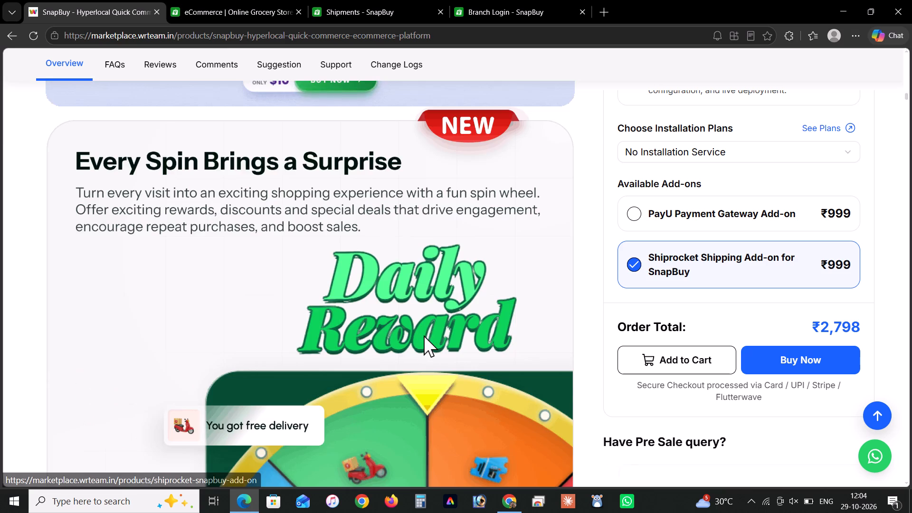
{"action": "scroll", "coordinate": [424, 335], "scroll_direction": "up", "scroll_amount": 13}
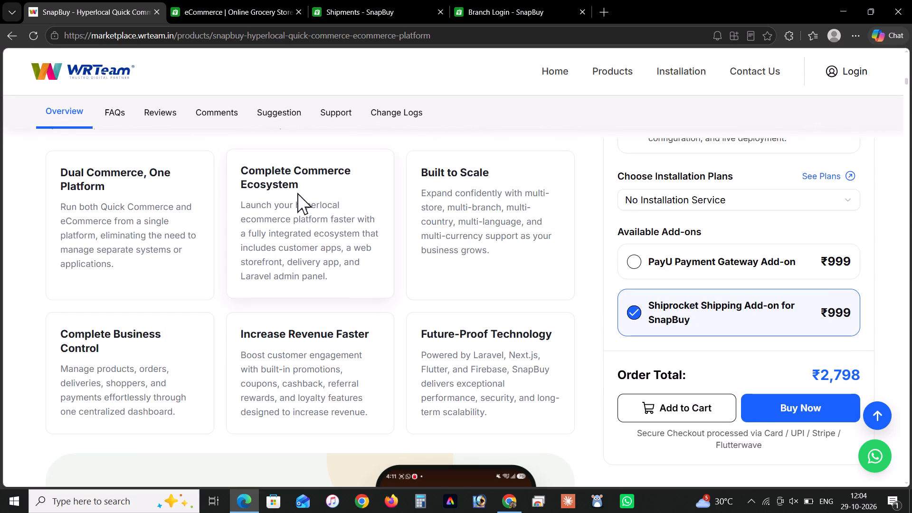
{"action": "scroll", "coordinate": [349, 213], "scroll_direction": "down", "scroll_amount": 2}
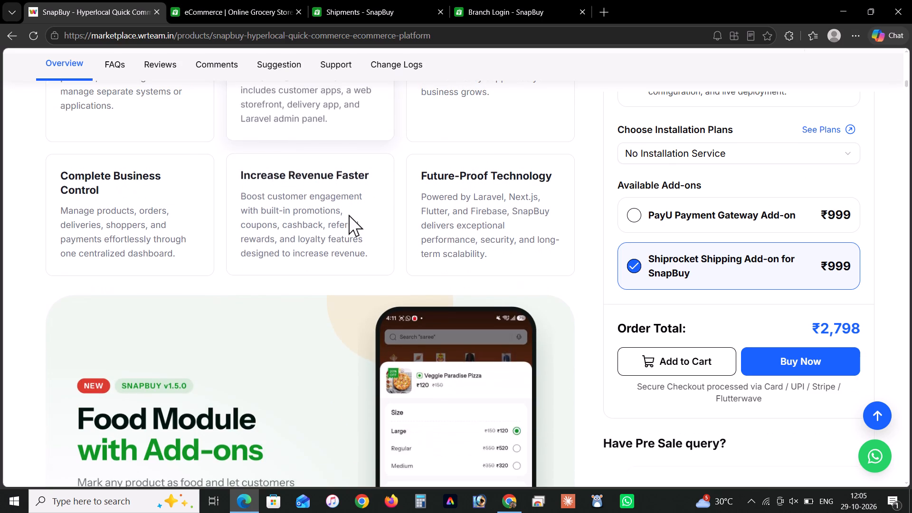
{"action": "scroll", "coordinate": [349, 215], "scroll_direction": "down", "scroll_amount": 2}
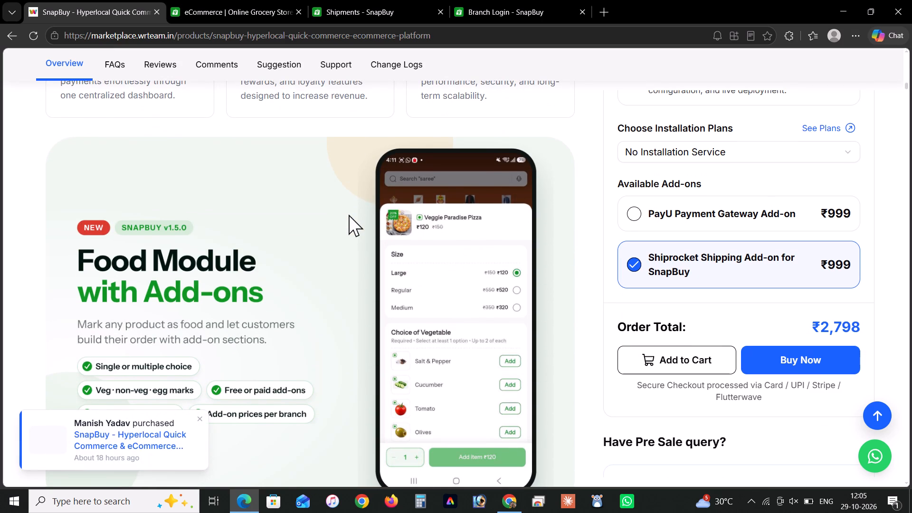
Add the PayU Payment Gateway Add-on to the SnapBuy order and review the license and installation options.
{"action": "left_click", "coordinate": [632, 209]}
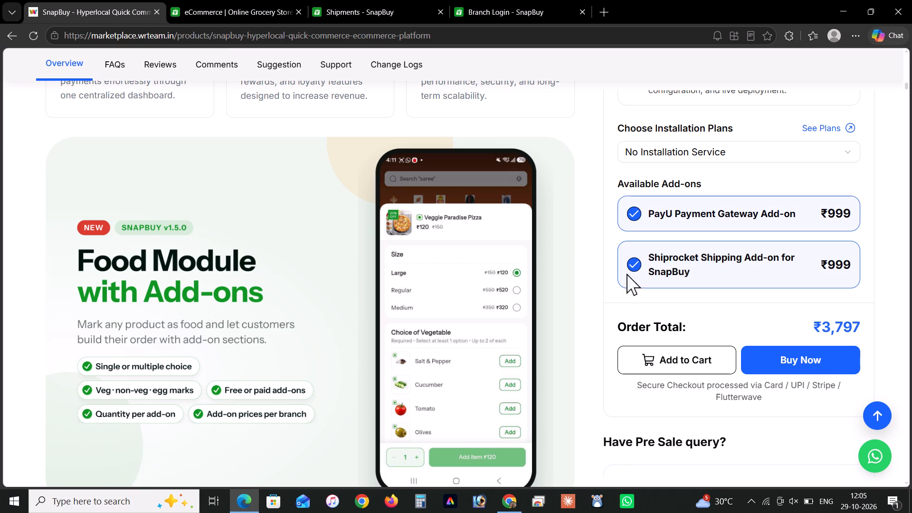
{"action": "scroll", "coordinate": [689, 240], "scroll_direction": "up", "scroll_amount": 9}
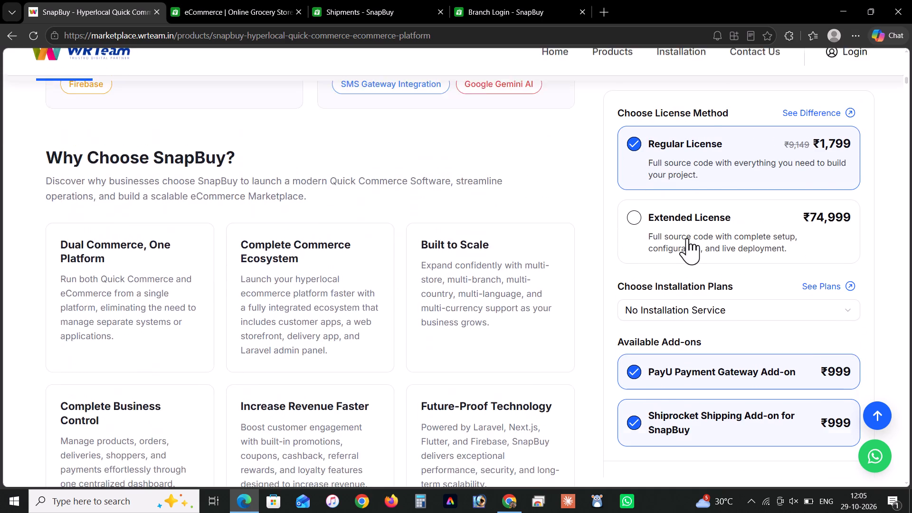
{"action": "scroll", "coordinate": [687, 238], "scroll_direction": "up", "scroll_amount": 5}
{"action": "scroll", "coordinate": [410, 198], "scroll_direction": "up", "scroll_amount": 5}
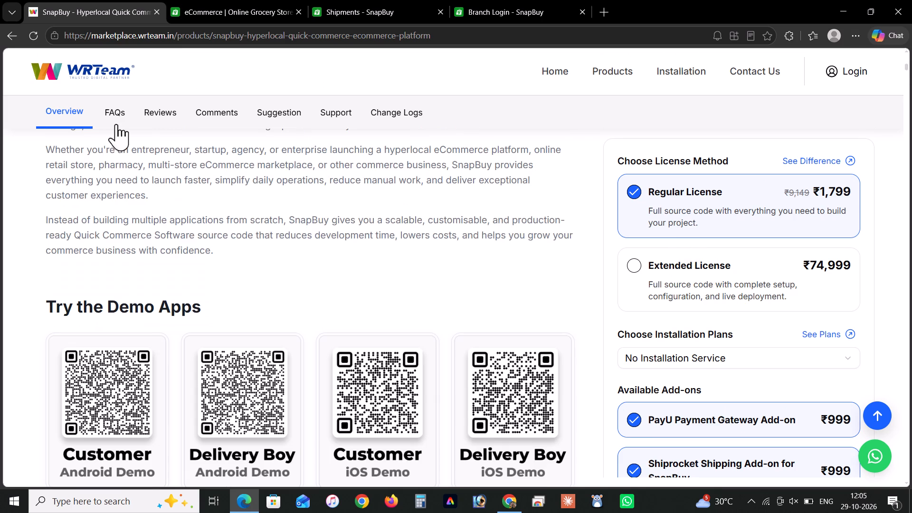
Switch to Chrome, bring up the eMarket Grocery storefront and examine its module switcher and top banners.
{"action": "left_click", "coordinate": [508, 499]}
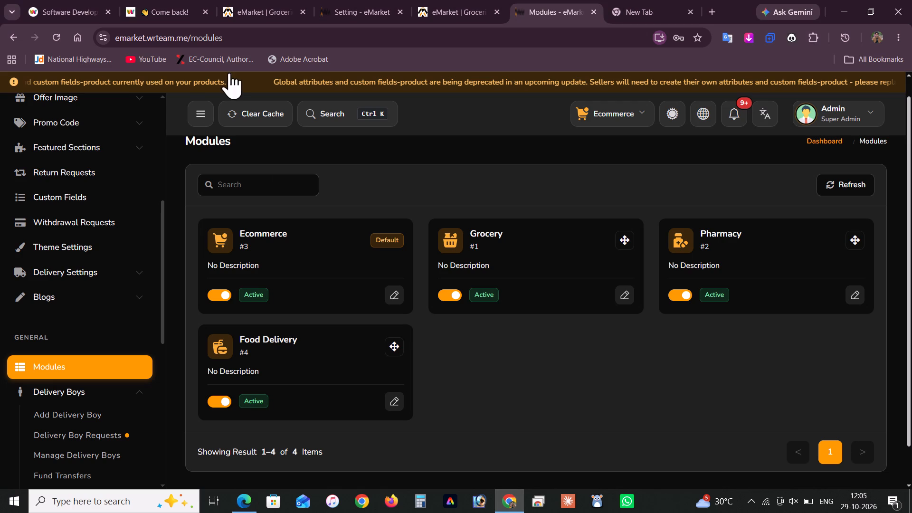
{"action": "left_click", "coordinate": [224, 0]}
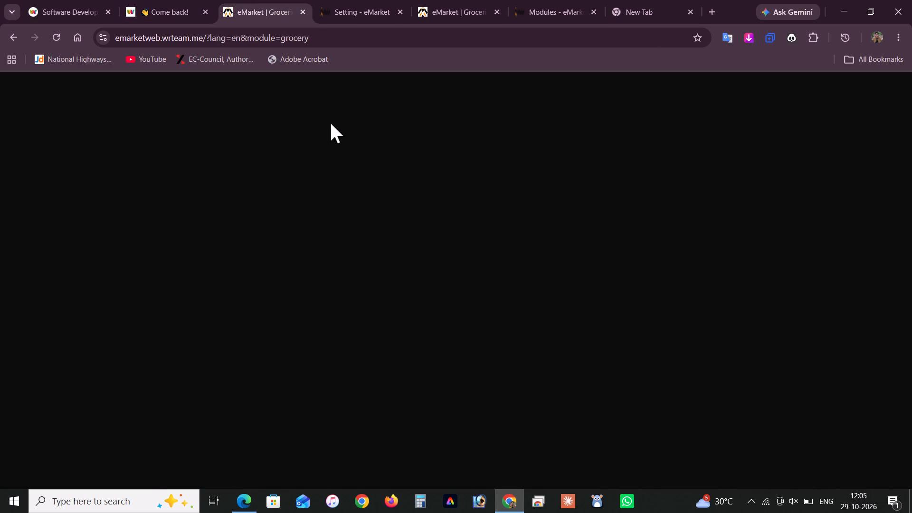
{"action": "scroll", "coordinate": [485, 256], "scroll_direction": "down", "scroll_amount": 1}
{"action": "scroll", "coordinate": [485, 256], "scroll_direction": "up", "scroll_amount": 3}
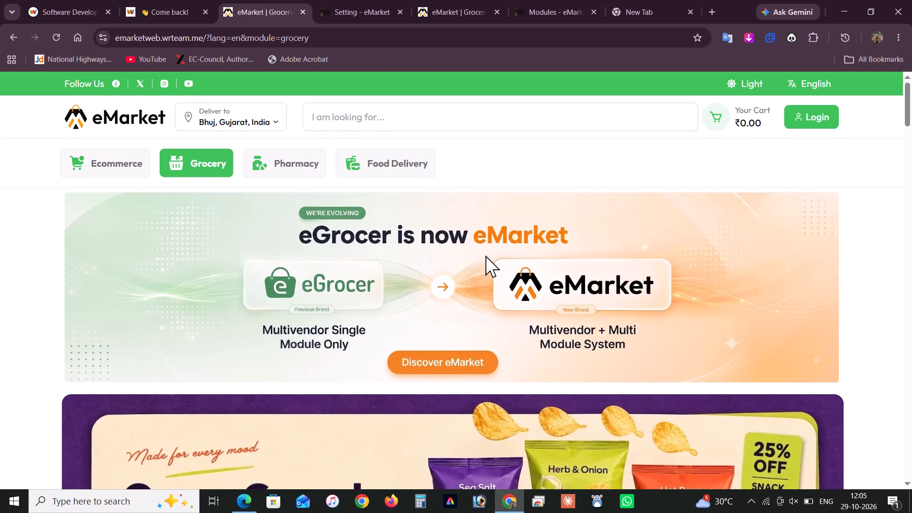
{"action": "scroll", "coordinate": [485, 256], "scroll_direction": "down", "scroll_amount": 2}
{"action": "scroll", "coordinate": [483, 260], "scroll_direction": "up", "scroll_amount": 5}
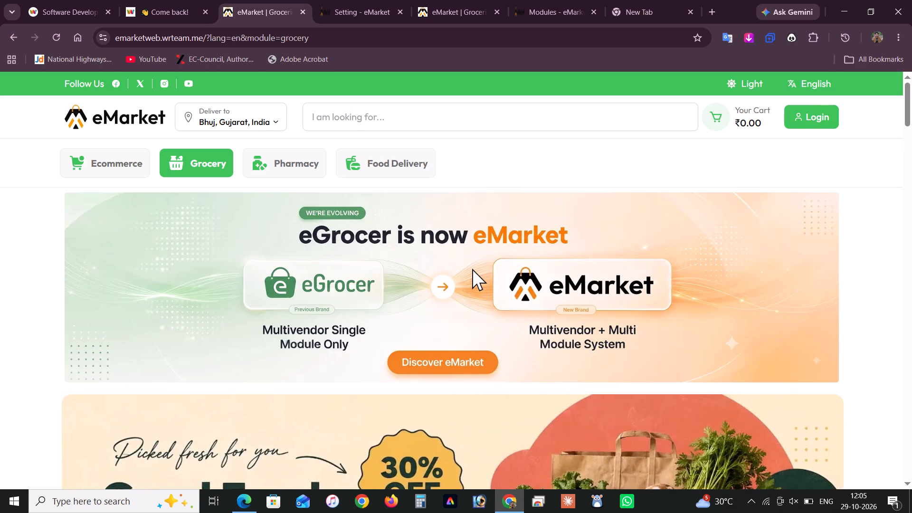
Browse the Grocery home page sections Shop by Categories, Just Landed, Customer Favorites and Handpicked For You.
{"action": "scroll", "coordinate": [470, 287], "scroll_direction": "down", "scroll_amount": 6}
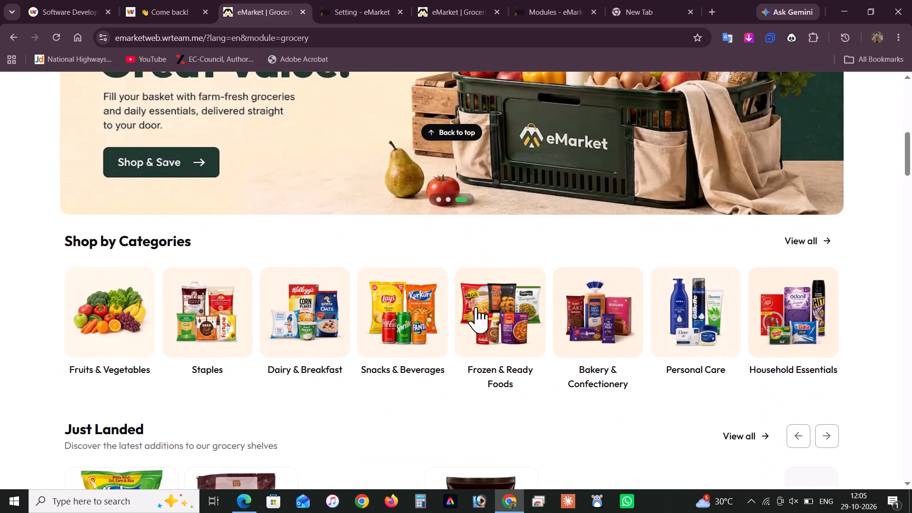
{"action": "scroll", "coordinate": [476, 307], "scroll_direction": "down", "scroll_amount": 3}
{"action": "scroll", "coordinate": [476, 307], "scroll_direction": "up", "scroll_amount": 1}
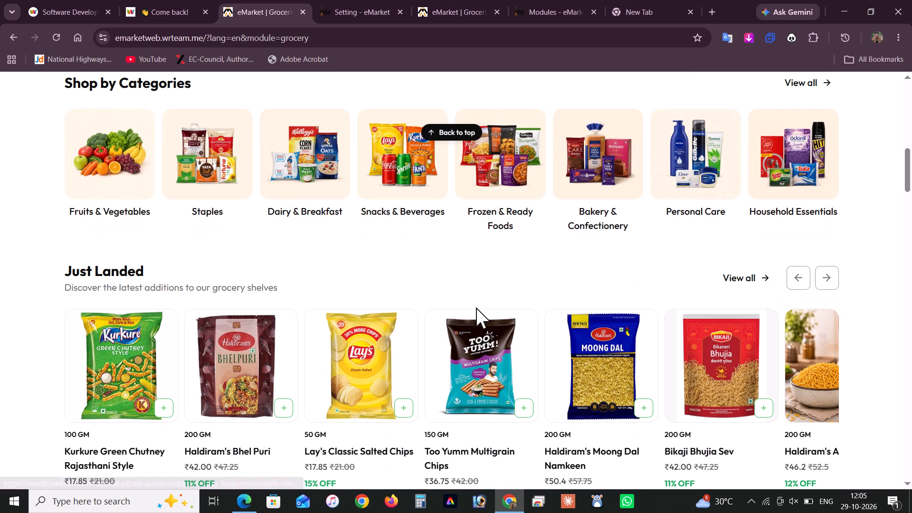
{"action": "scroll", "coordinate": [476, 307], "scroll_direction": "down", "scroll_amount": 4}
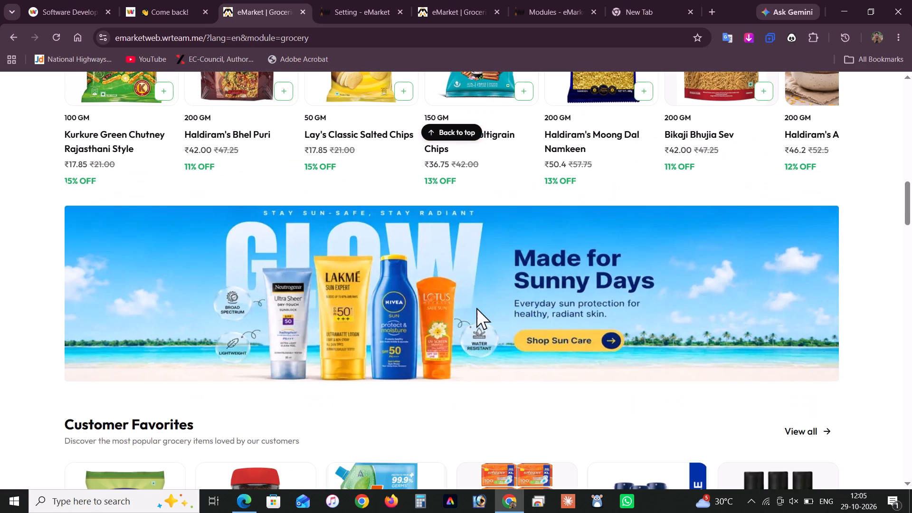
{"action": "scroll", "coordinate": [476, 308], "scroll_direction": "down", "scroll_amount": 4}
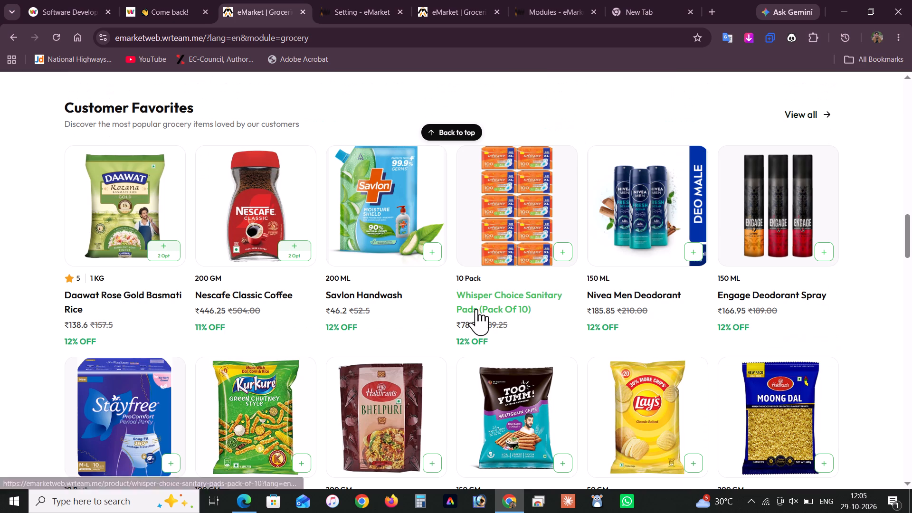
{"action": "scroll", "coordinate": [476, 309], "scroll_direction": "down", "scroll_amount": 11}
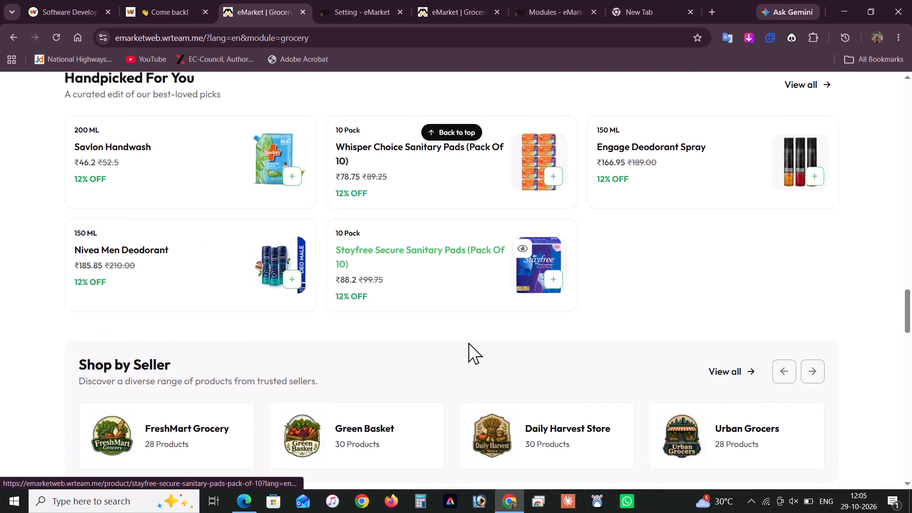
Review the seller, vegetable and Biscuits & Cookies sections of the Grocery home page, and return to its top.
{"action": "scroll", "coordinate": [468, 342], "scroll_direction": "down", "scroll_amount": 8}
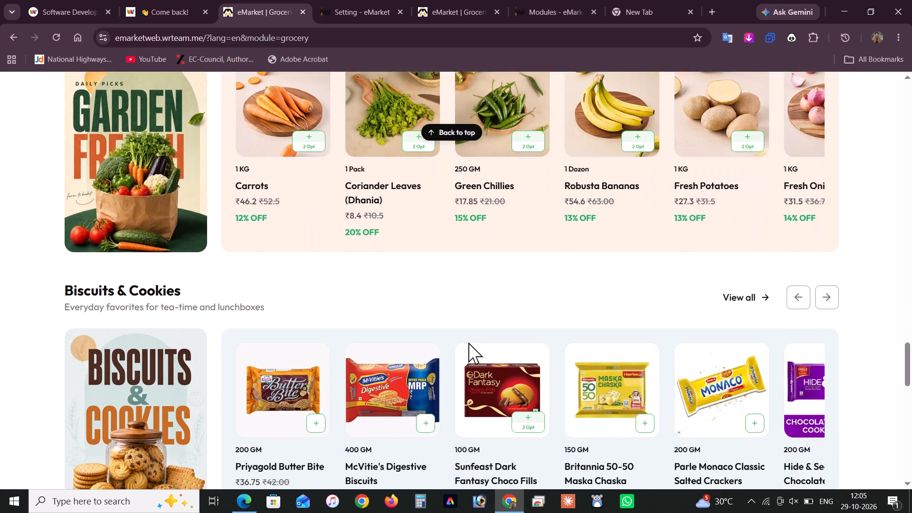
{"action": "scroll", "coordinate": [468, 342], "scroll_direction": "down", "scroll_amount": 6}
{"action": "scroll", "coordinate": [463, 346], "scroll_direction": "up", "scroll_amount": 10}
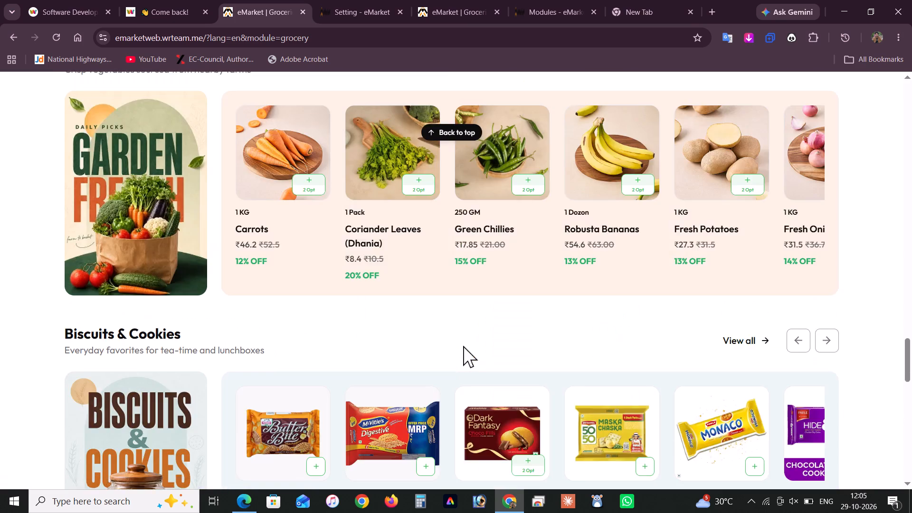
{"action": "scroll", "coordinate": [463, 346], "scroll_direction": "up", "scroll_amount": 20}
{"action": "scroll", "coordinate": [463, 346], "scroll_direction": "up", "scroll_amount": 3}
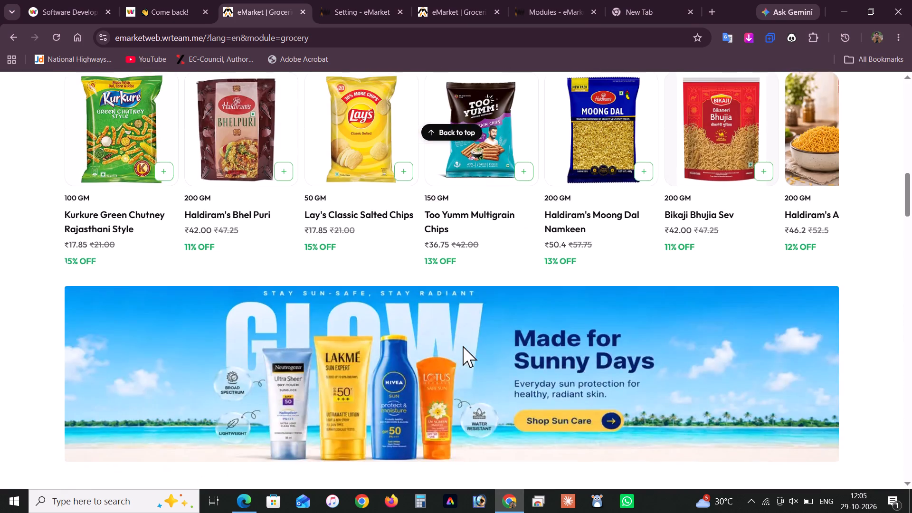
{"action": "scroll", "coordinate": [463, 346], "scroll_direction": "up", "scroll_amount": 15}
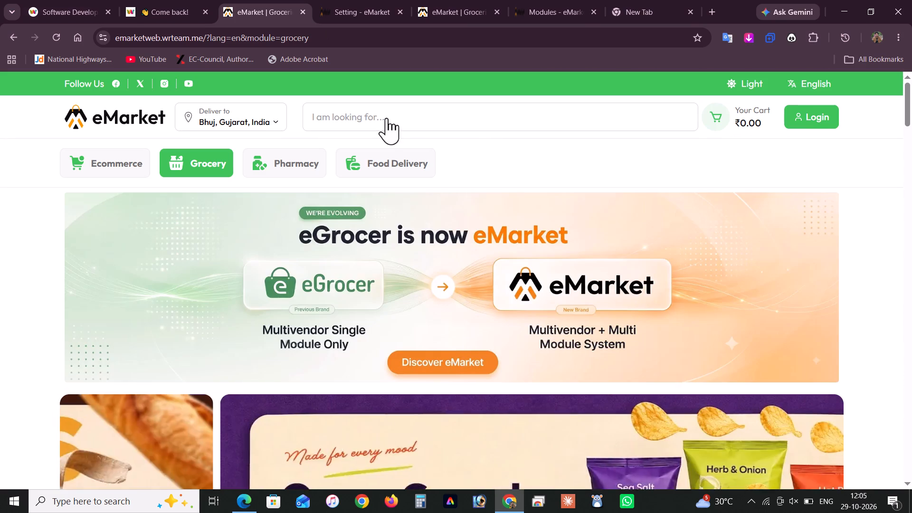
Check the eMarket marketplace product page for its demo apps, demo links and license options.
{"action": "left_click", "coordinate": [177, 0]}
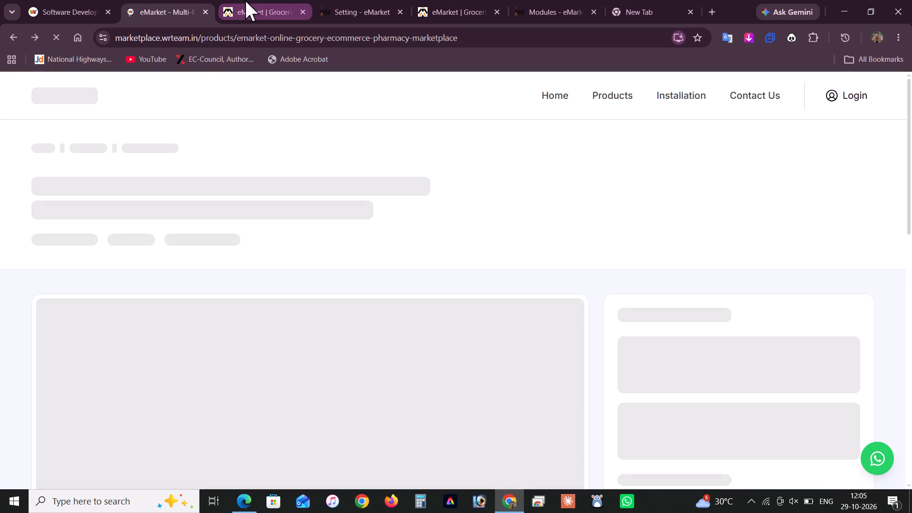
{"action": "left_click", "coordinate": [248, 0]}
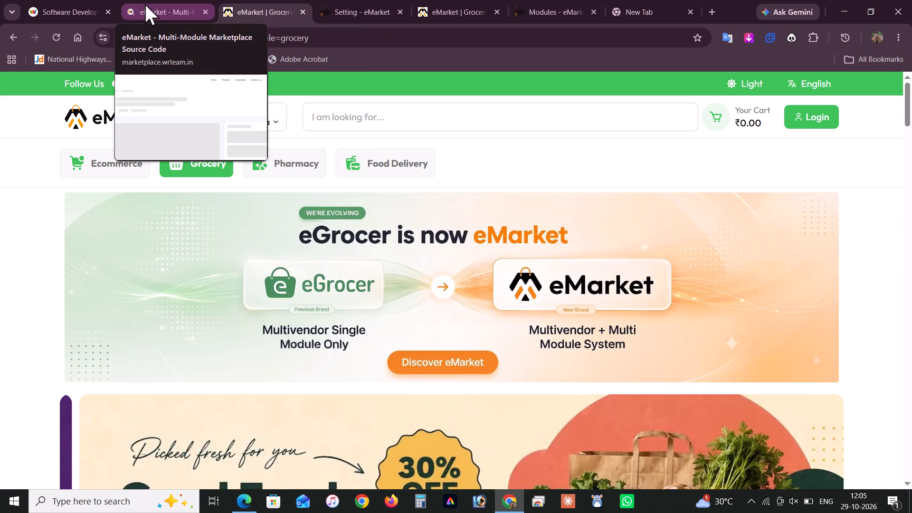
{"action": "left_click", "coordinate": [145, 4]}
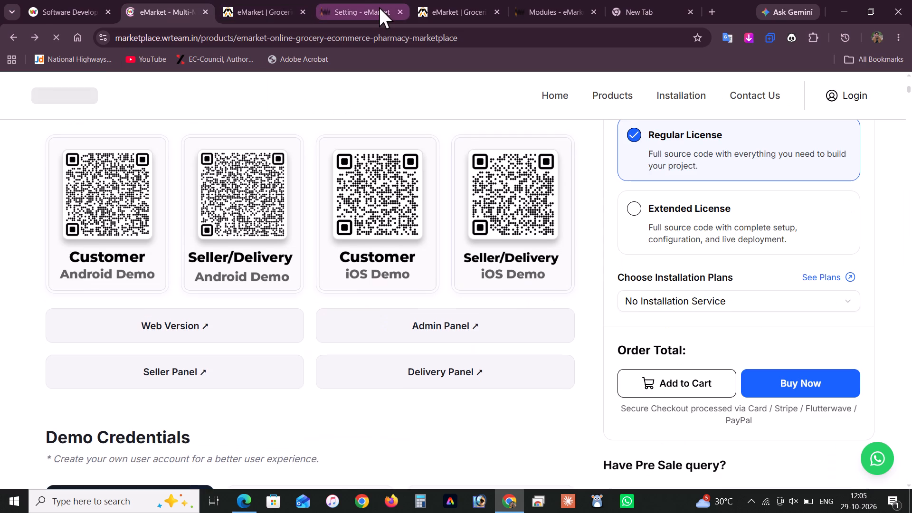
Bring up the eMarket seller panel at Thermal Print Settings and look over its available sections.
{"action": "left_click", "coordinate": [379, 7]}
{"action": "left_click", "coordinate": [453, 9]}
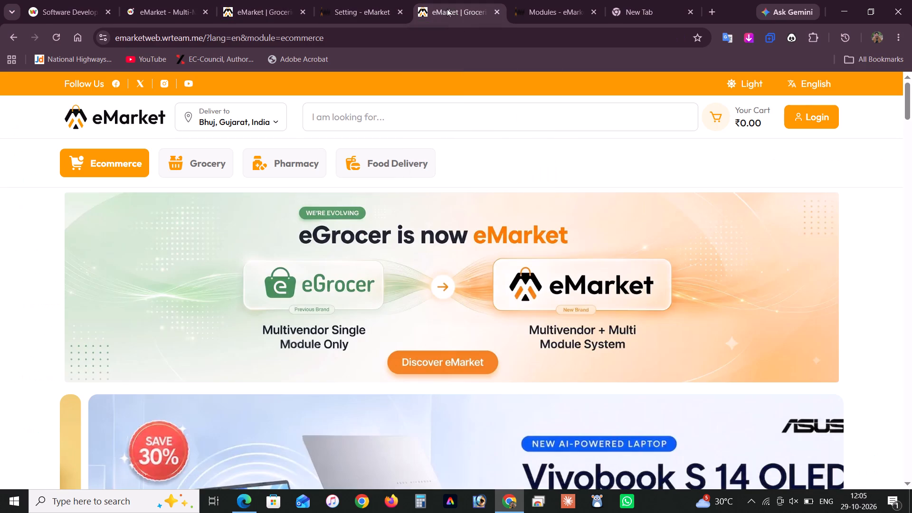
{"action": "left_click", "coordinate": [363, 0]}
{"action": "scroll", "coordinate": [79, 325], "scroll_direction": "up", "scroll_amount": 3}
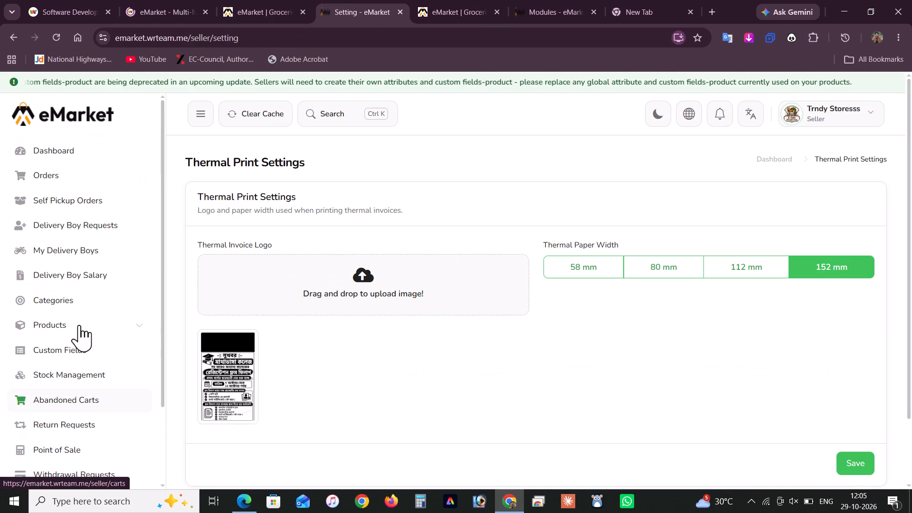
{"action": "scroll", "coordinate": [79, 325], "scroll_direction": "up", "scroll_amount": 3}
{"action": "scroll", "coordinate": [322, 234], "scroll_direction": "up", "scroll_amount": 3}
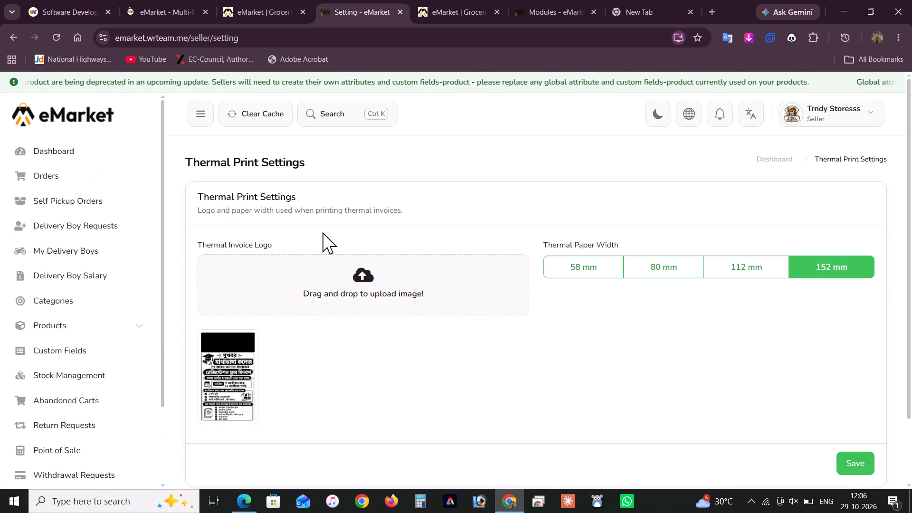
View the Ecommerce module's storefront home page in eMarket.
{"action": "left_click", "coordinate": [441, 0]}
{"action": "scroll", "coordinate": [466, 167], "scroll_direction": "up", "scroll_amount": 2}
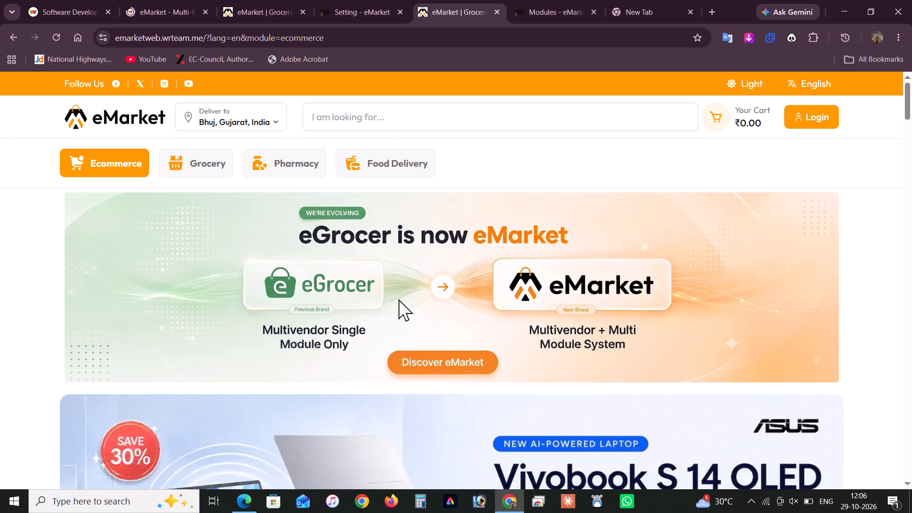
Go to the Modules page of the eMarket admin panel and look through the Sellers and Home Sliders options.
{"action": "left_click", "coordinate": [535, 0]}
{"action": "scroll", "coordinate": [369, 209], "scroll_direction": "up", "scroll_amount": 3}
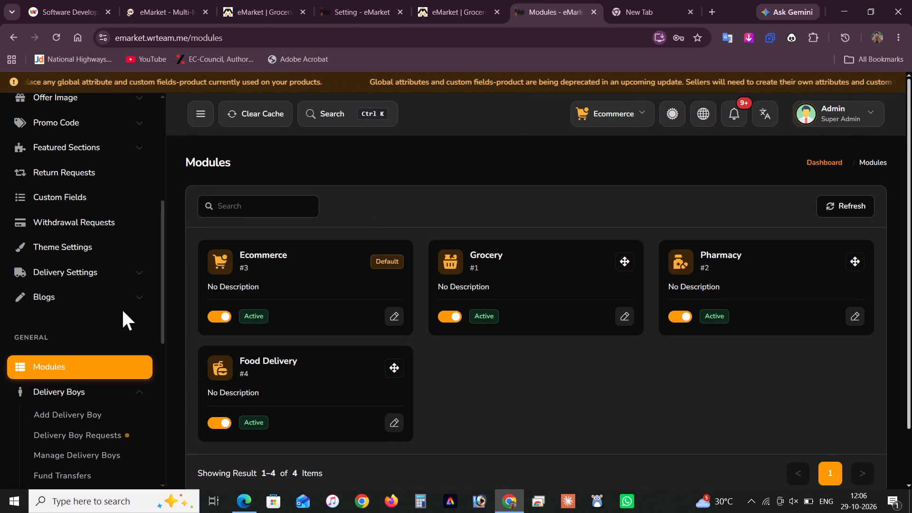
{"action": "scroll", "coordinate": [68, 285], "scroll_direction": "up", "scroll_amount": 9}
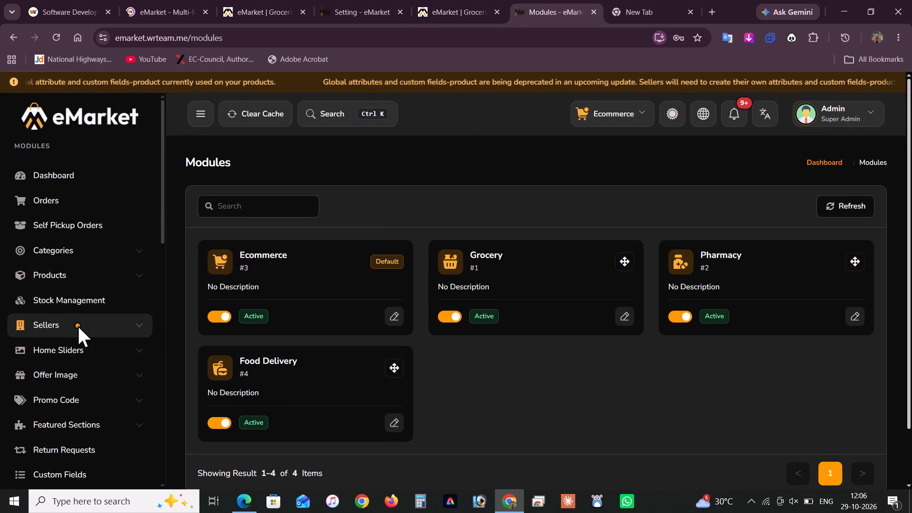
{"action": "left_click", "coordinate": [78, 326]}
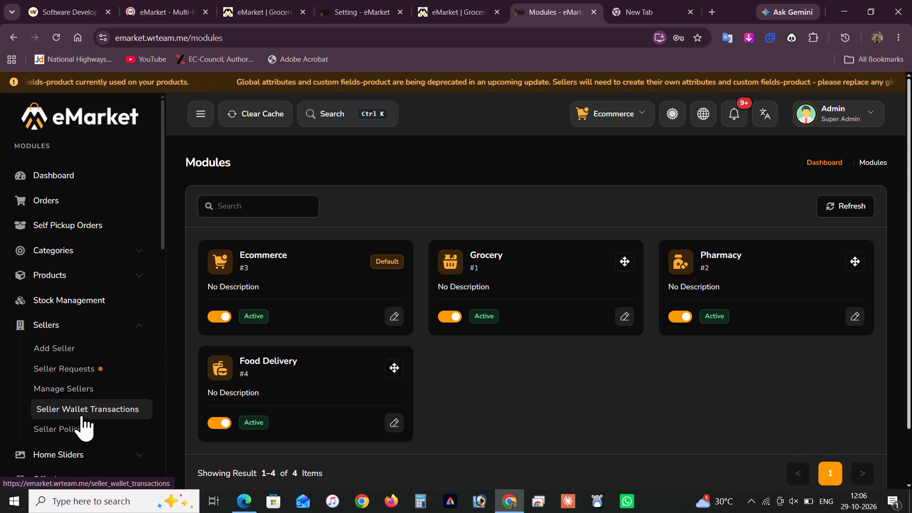
{"action": "scroll", "coordinate": [87, 423], "scroll_direction": "down", "scroll_amount": 1}
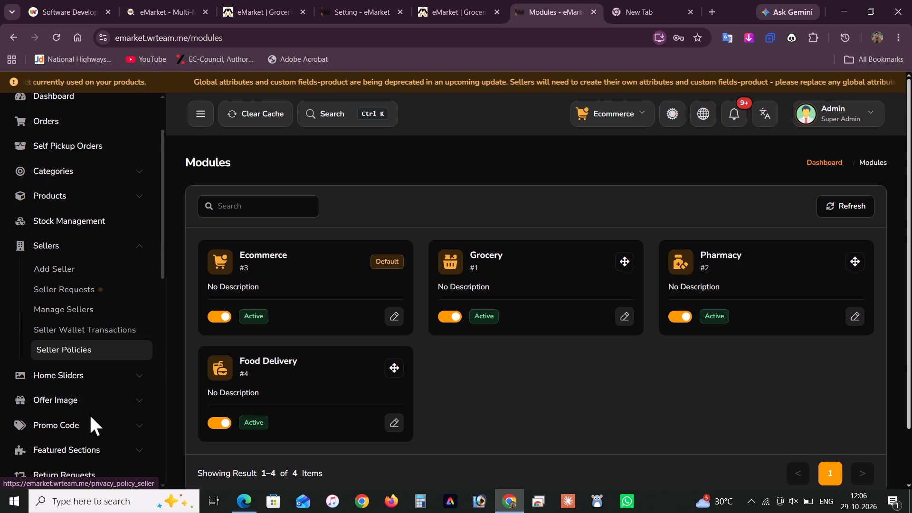
{"action": "left_click", "coordinate": [87, 379]}
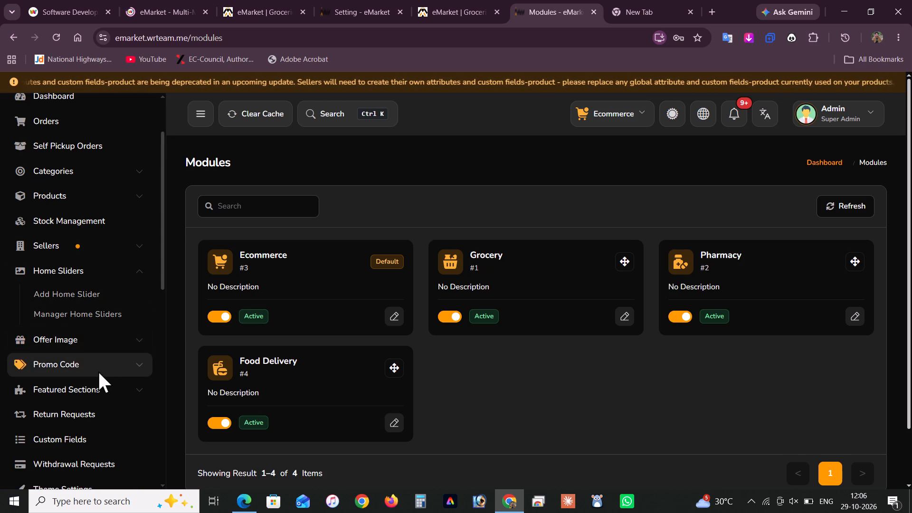
Open Delivery Settings in the eMarket admin panel and compare the Fixed Time Window and Quick Delivery slot types.
{"action": "scroll", "coordinate": [98, 371], "scroll_direction": "down", "scroll_amount": 2}
{"action": "left_click", "coordinate": [100, 354]}
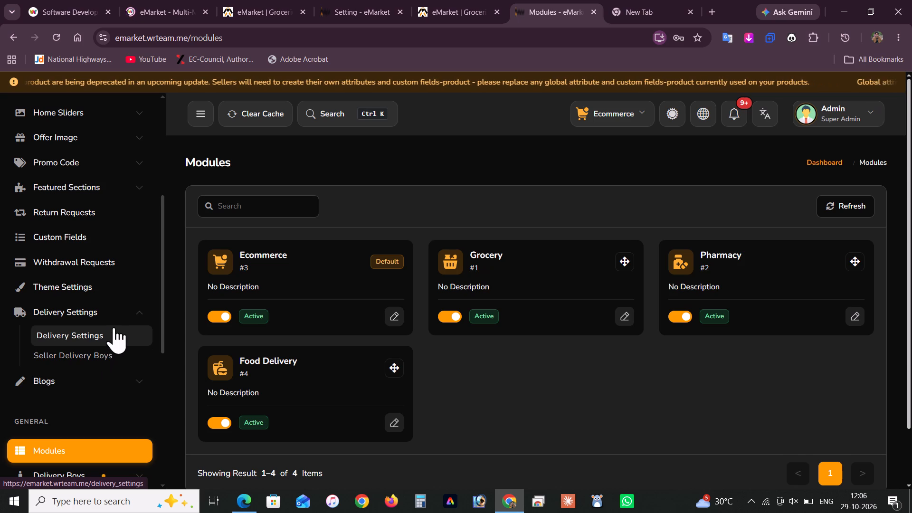
{"action": "left_click", "coordinate": [114, 327]}
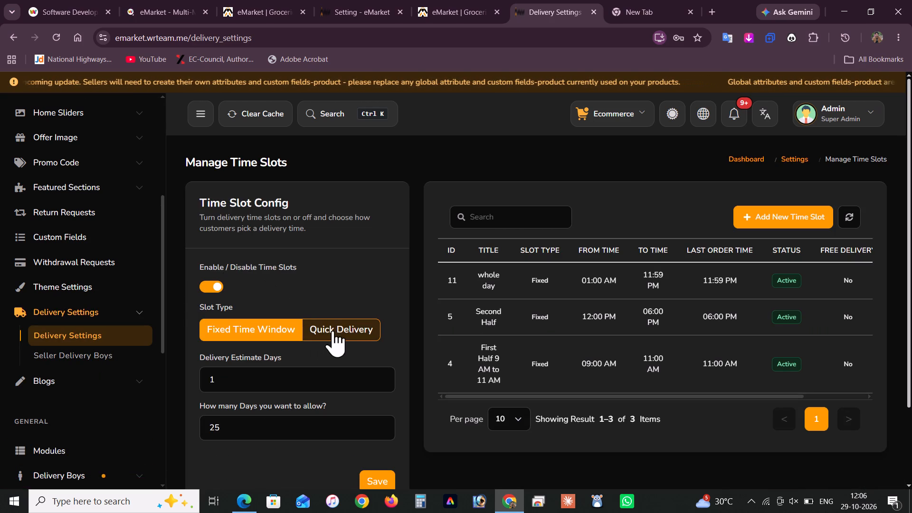
{"action": "left_click", "coordinate": [272, 337]}
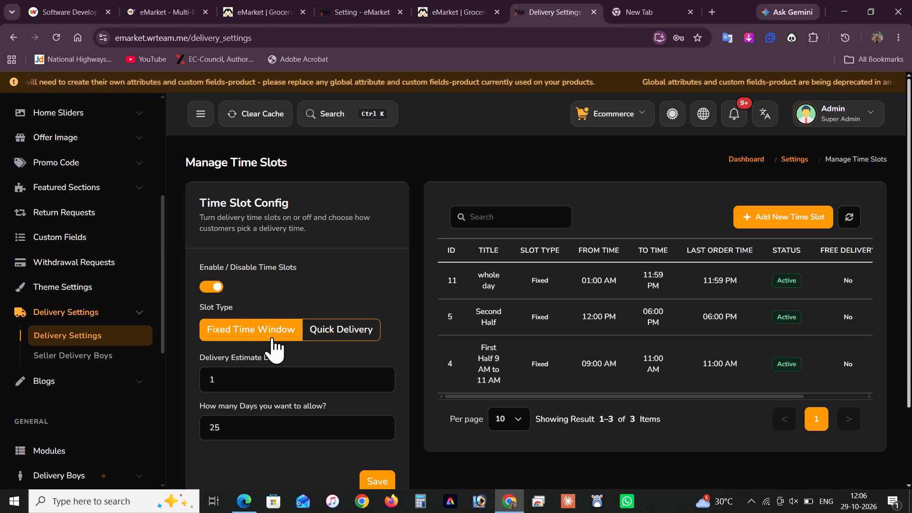
{"action": "left_click", "coordinate": [328, 328]}
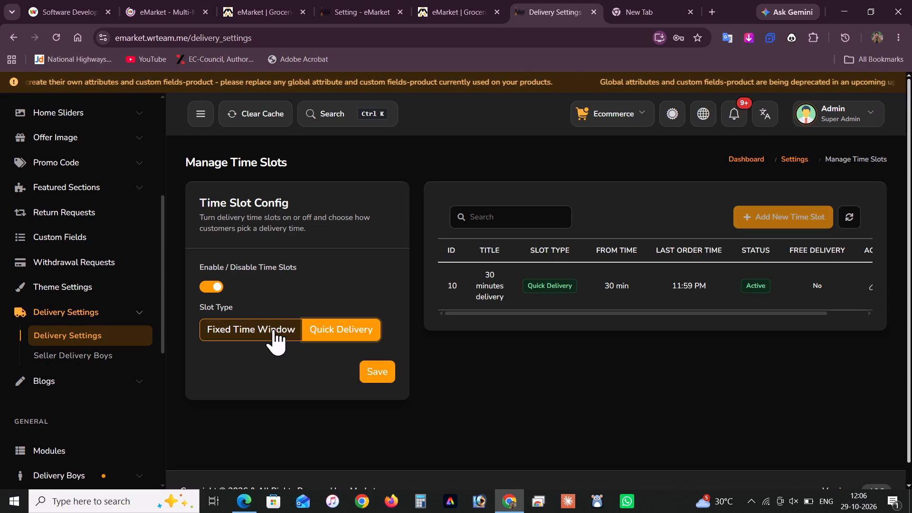
{"action": "left_click", "coordinate": [274, 329]}
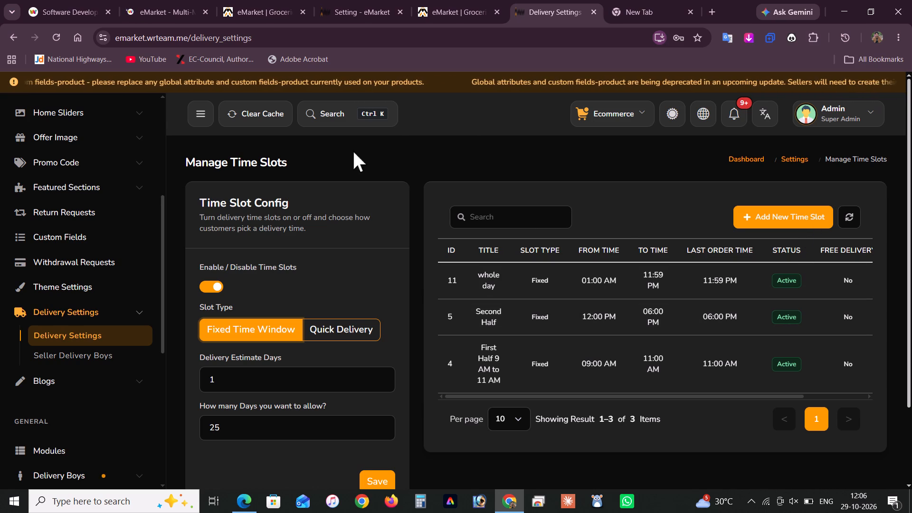
{"action": "scroll", "coordinate": [701, 263], "scroll_direction": "up", "scroll_amount": 2}
{"action": "scroll", "coordinate": [424, 366], "scroll_direction": "down", "scroll_amount": 2}
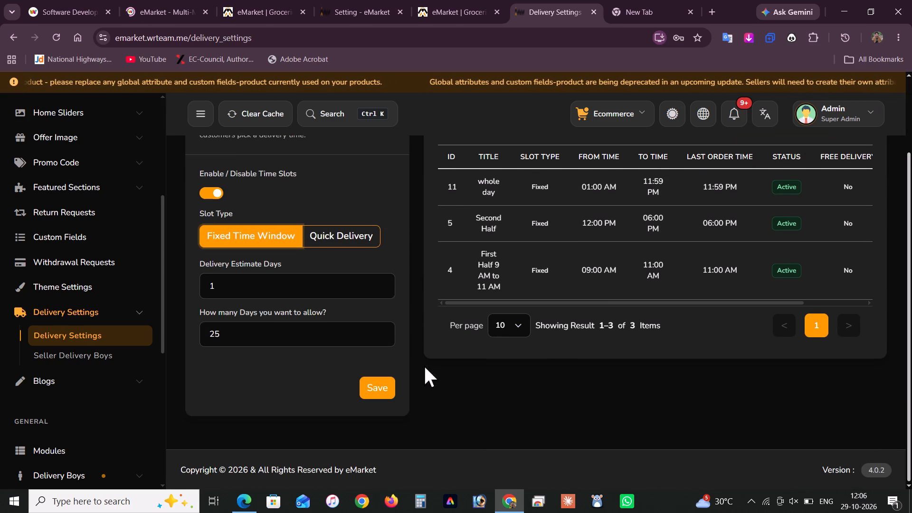
{"action": "scroll", "coordinate": [413, 362], "scroll_direction": "up", "scroll_amount": 3}
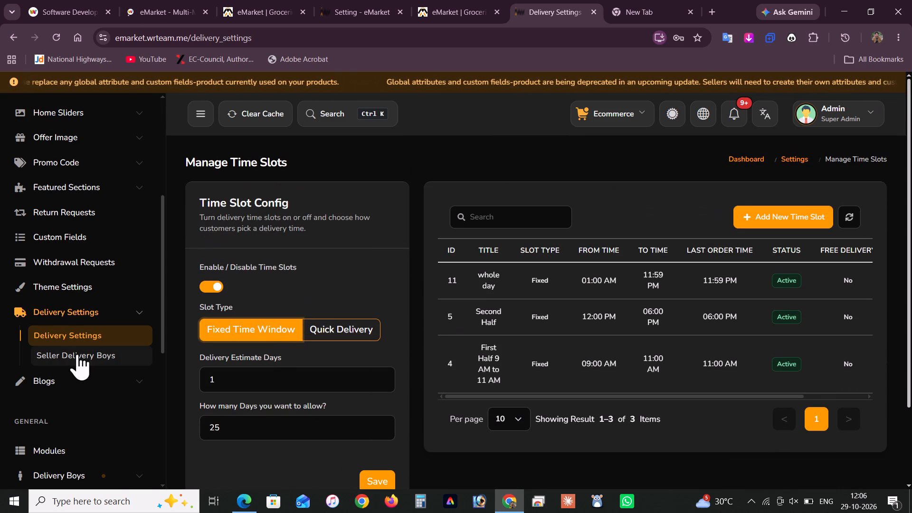
Look through the remaining General sections of the eMarket admin panel and show the Location options.
{"action": "scroll", "coordinate": [73, 374], "scroll_direction": "down", "scroll_amount": 1}
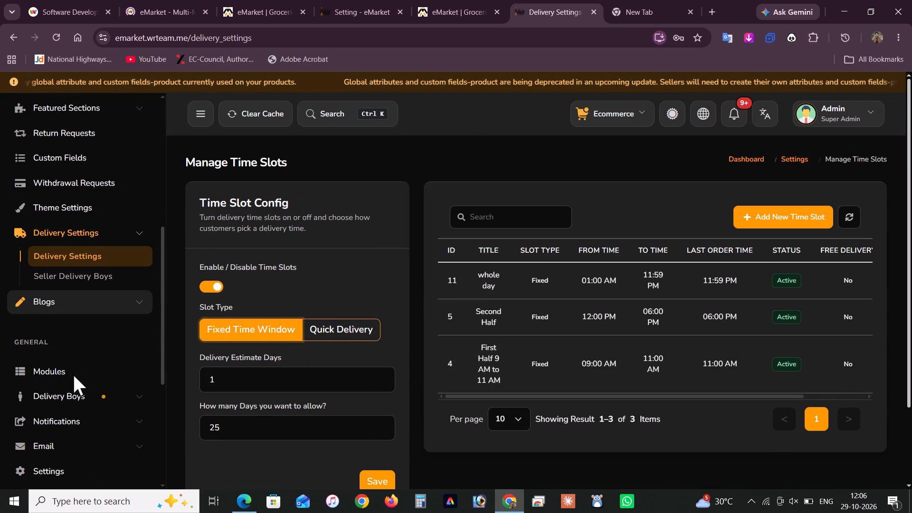
{"action": "scroll", "coordinate": [73, 374], "scroll_direction": "down", "scroll_amount": 2}
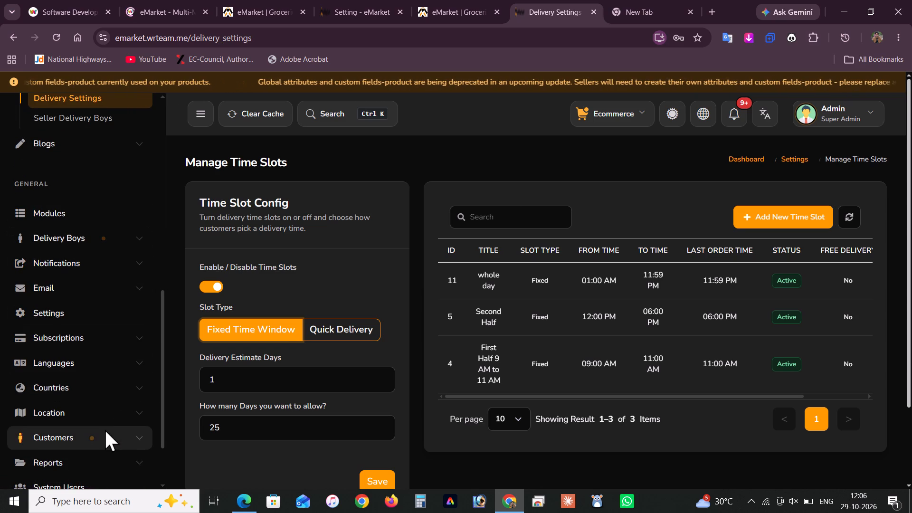
{"action": "scroll", "coordinate": [101, 398], "scroll_direction": "down", "scroll_amount": 1}
{"action": "left_click", "coordinate": [123, 324]}
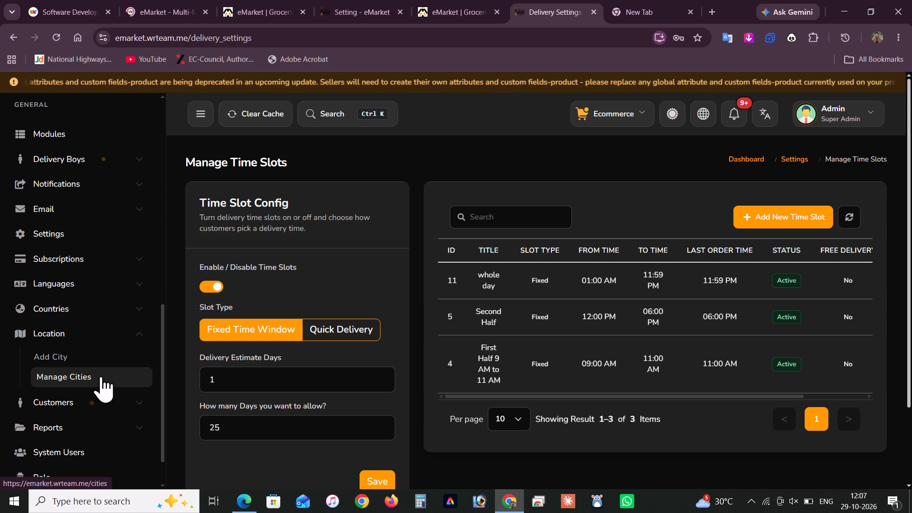
Return to the eMarket seller panel and examine its sections from Dashboard through Settings.
{"action": "left_click", "coordinate": [460, 2]}
{"action": "left_click", "coordinate": [329, 0]}
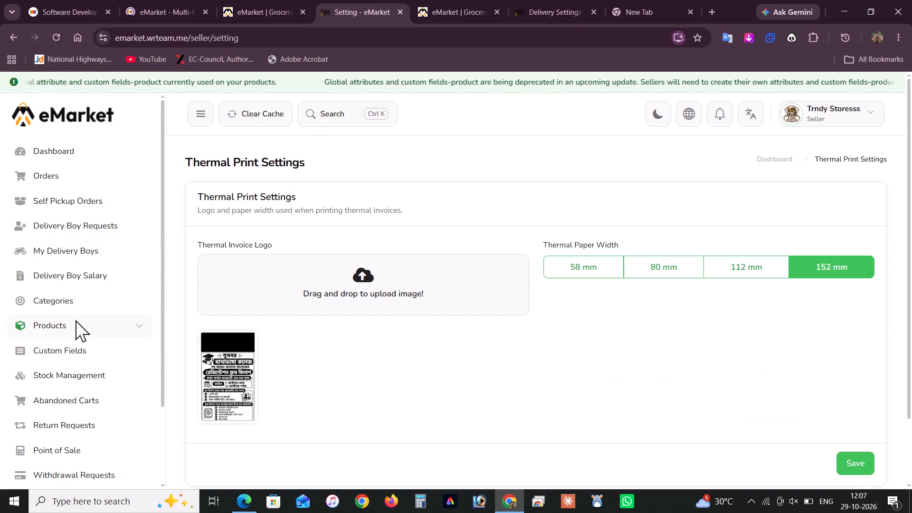
{"action": "scroll", "coordinate": [76, 320], "scroll_direction": "down", "scroll_amount": 3}
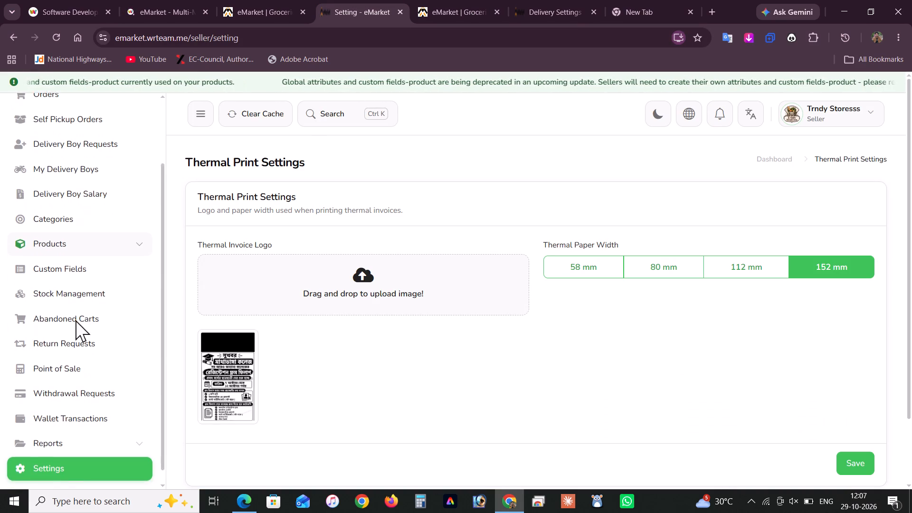
{"action": "scroll", "coordinate": [76, 320], "scroll_direction": "up", "scroll_amount": 1}
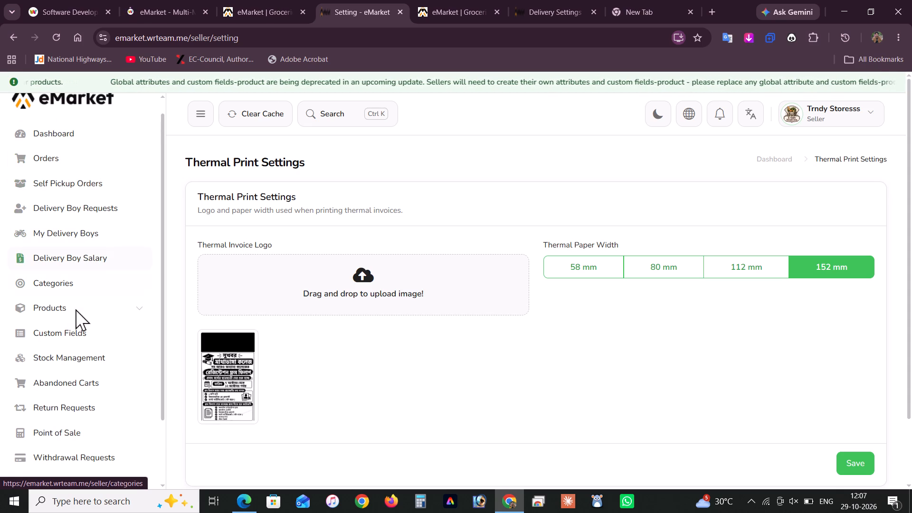
{"action": "scroll", "coordinate": [89, 364], "scroll_direction": "down", "scroll_amount": 1}
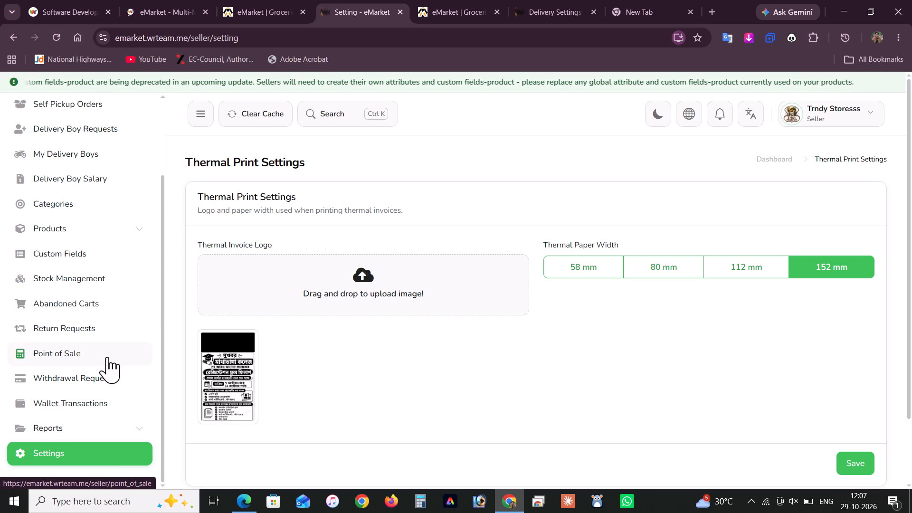
{"action": "scroll", "coordinate": [119, 407], "scroll_direction": "down", "scroll_amount": 3}
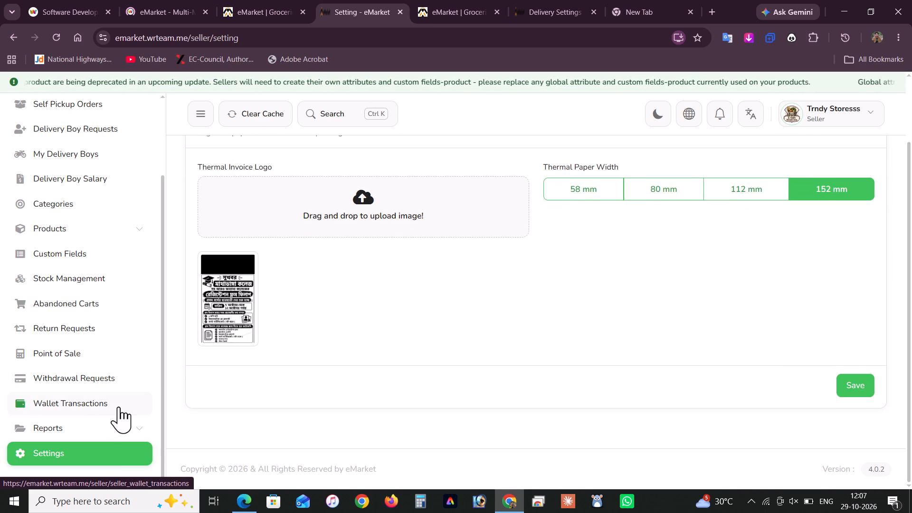
{"action": "left_click", "coordinate": [101, 456]}
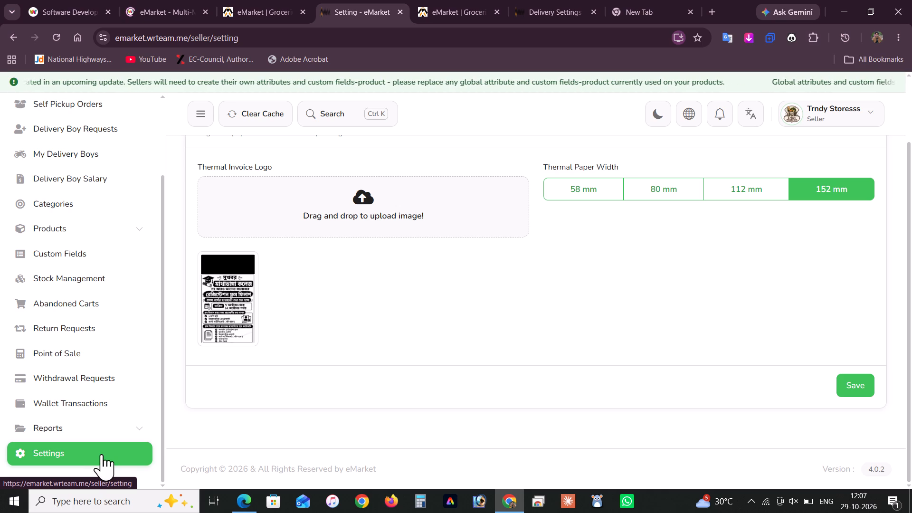
{"action": "scroll", "coordinate": [73, 260], "scroll_direction": "up", "scroll_amount": 4}
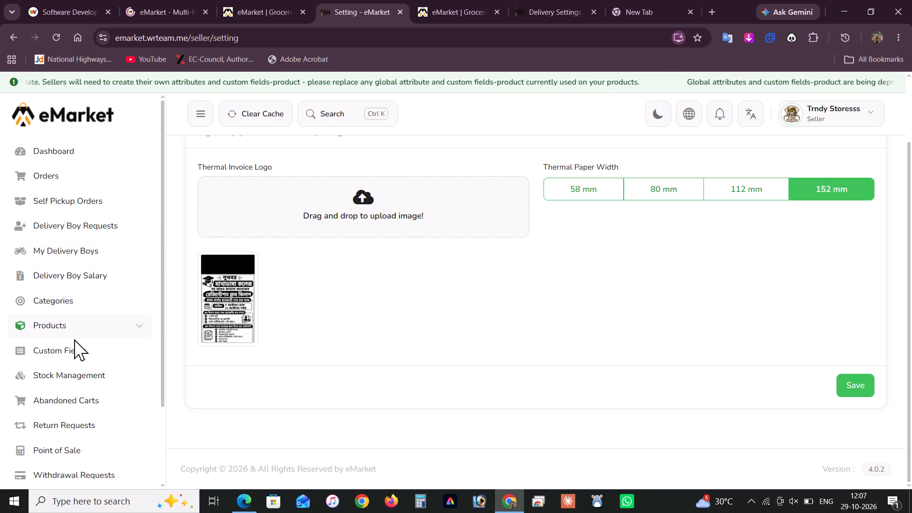
Open the seller's Point of Sale page and look over the POS Billing product list, customer details and cart.
{"action": "scroll", "coordinate": [74, 341], "scroll_direction": "down", "scroll_amount": 2}
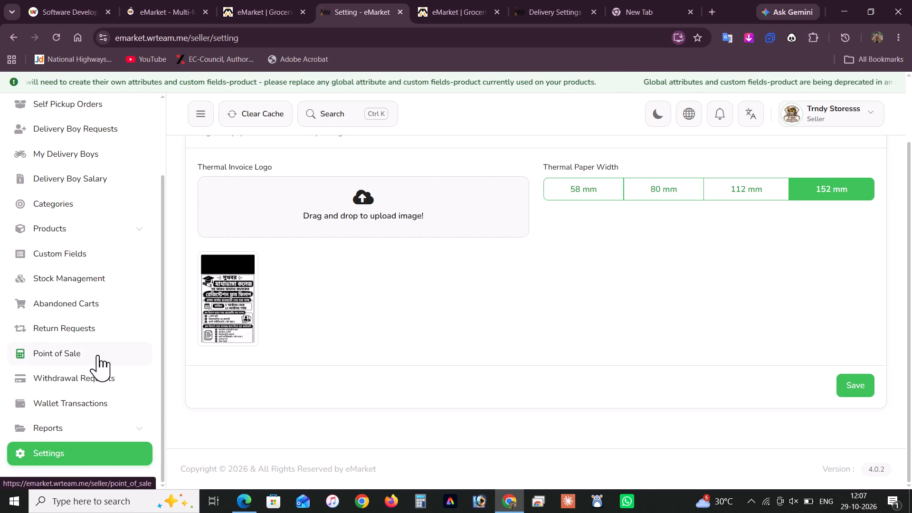
{"action": "left_click", "coordinate": [98, 355]}
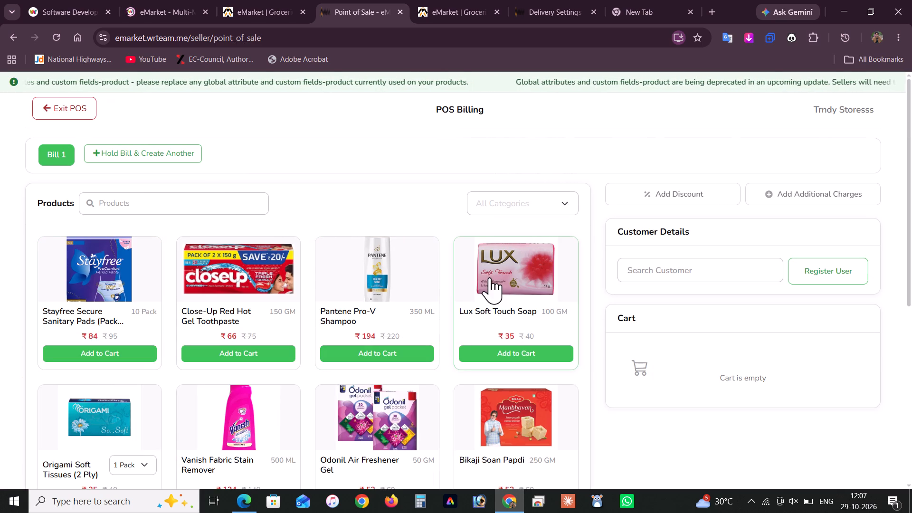
{"action": "scroll", "coordinate": [638, 224], "scroll_direction": "down", "scroll_amount": 1}
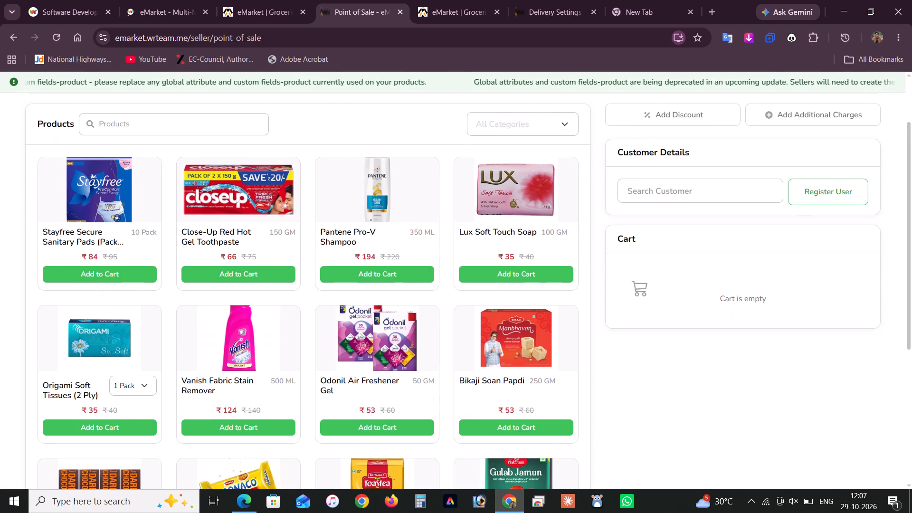
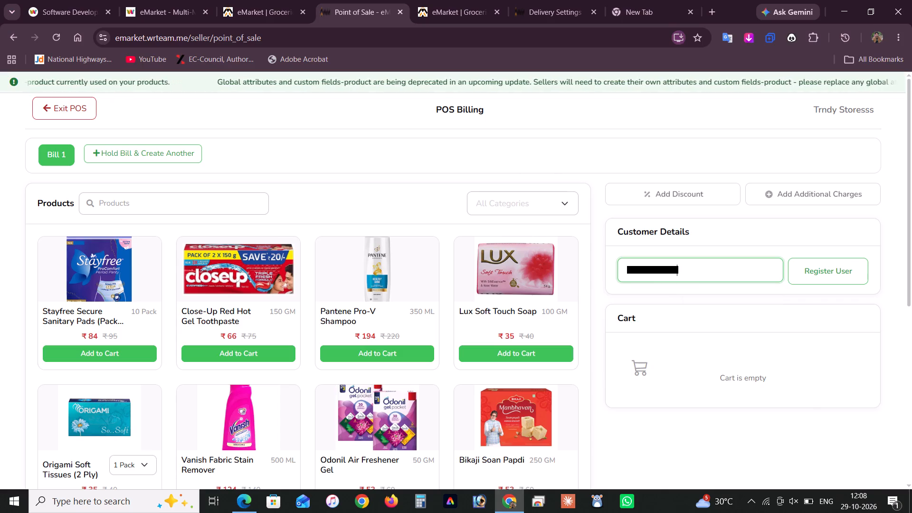
Register a new POS customer under the name tarun, leaving the mobile number blank.
{"action": "left_click", "coordinate": [835, 267]}
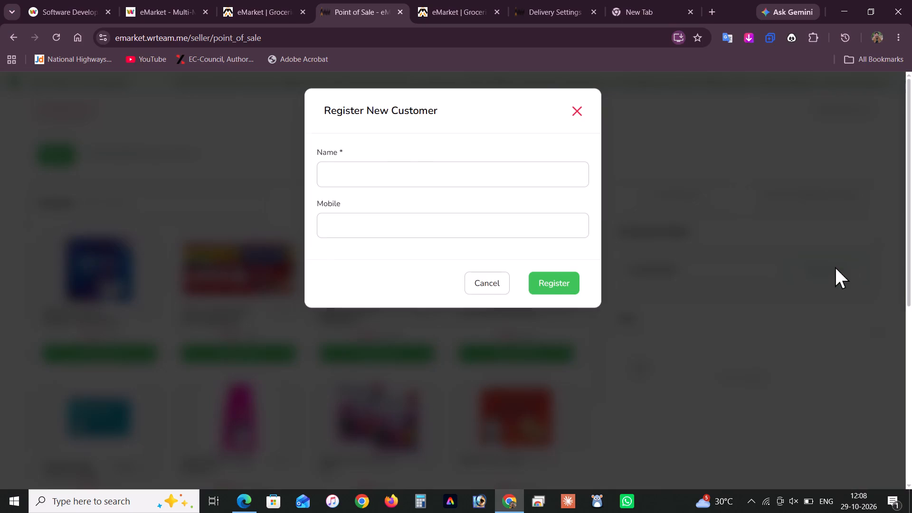
{"action": "left_click", "coordinate": [415, 180]}
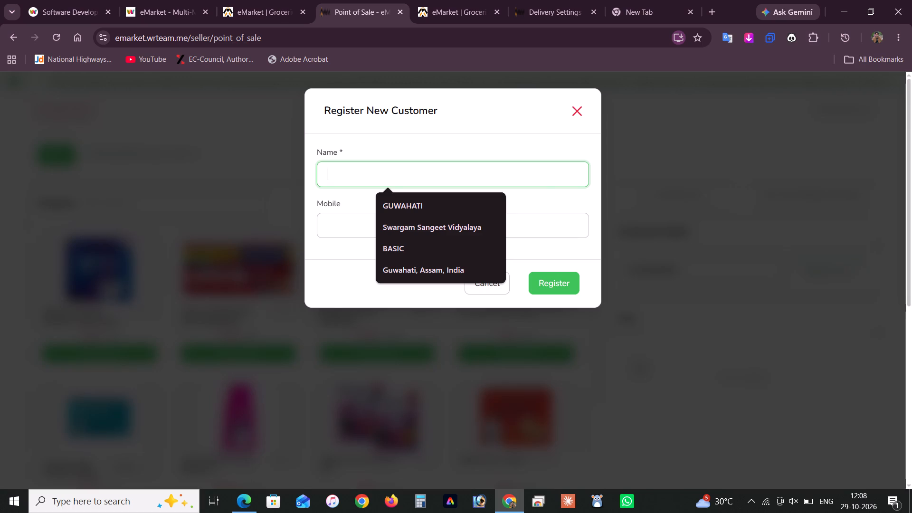
{"action": "type", "text": "tarun"}
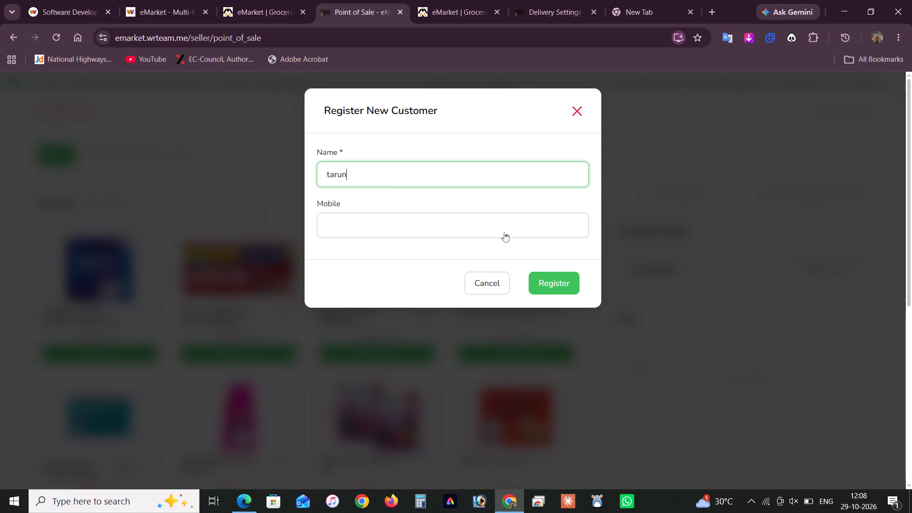
{"action": "left_click", "coordinate": [542, 279]}
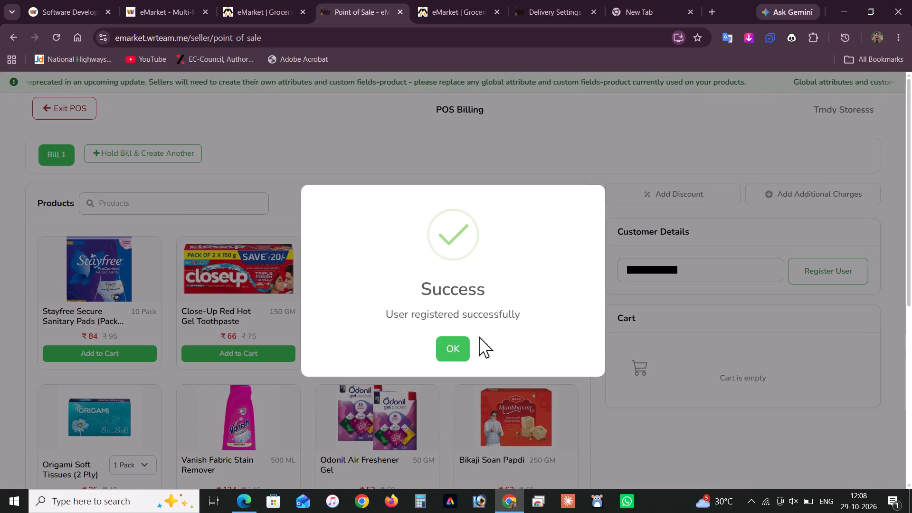
{"action": "left_click", "coordinate": [456, 351]}
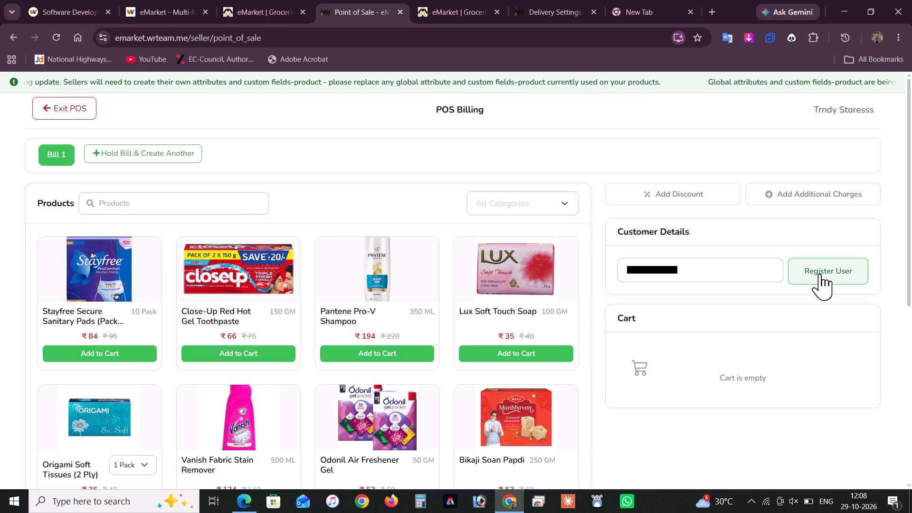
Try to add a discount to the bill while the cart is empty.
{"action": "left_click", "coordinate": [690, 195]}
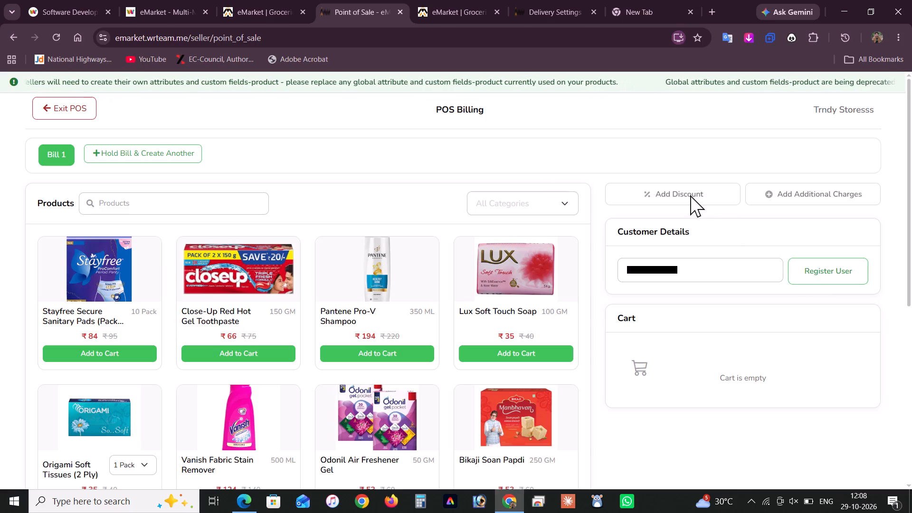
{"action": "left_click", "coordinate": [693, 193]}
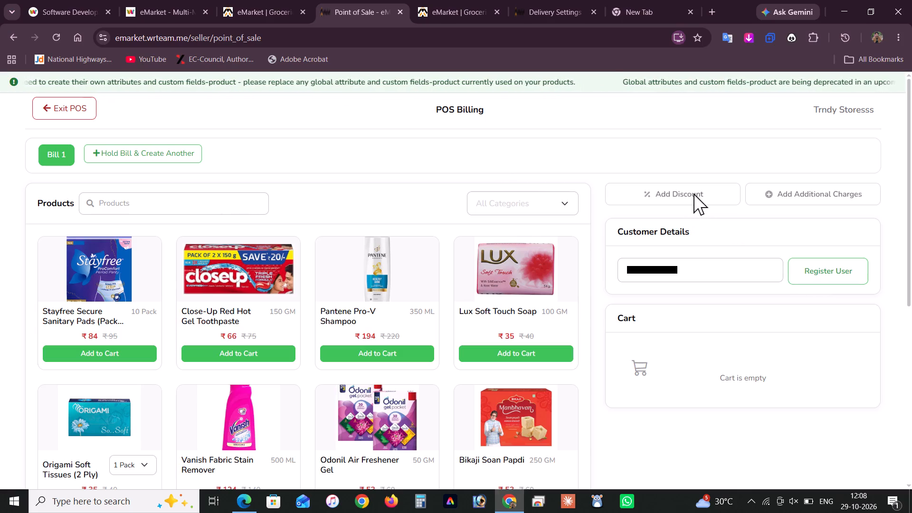
Add Stayfree Secure Sanitary Pads and Close-Up Red Hot Gel Toothpaste to the cart.
{"action": "left_click", "coordinate": [144, 362]}
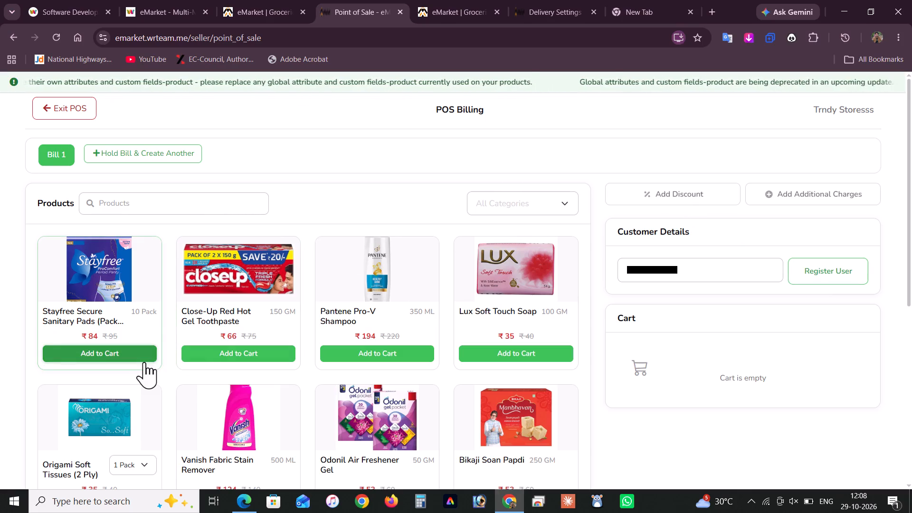
{"action": "left_click", "coordinate": [242, 353]}
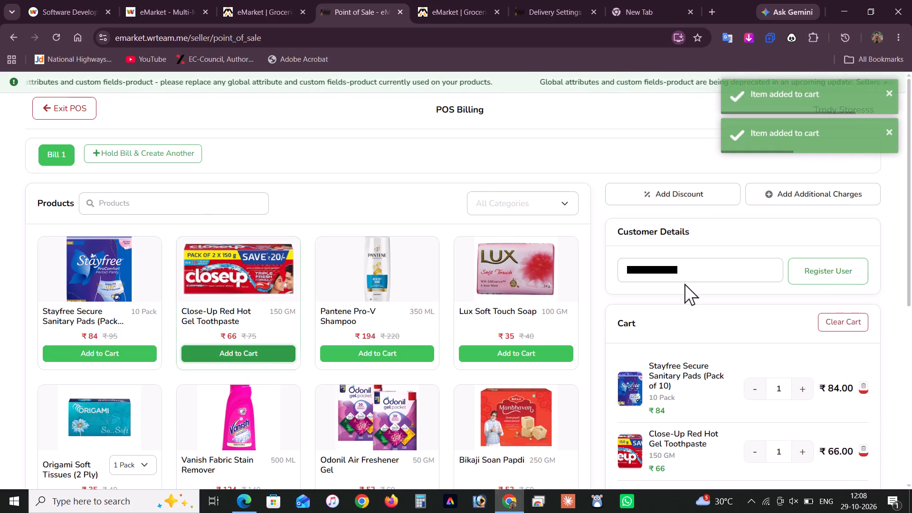
Review the cart and place the order with Cash as the payment method.
{"action": "scroll", "coordinate": [688, 283], "scroll_direction": "down", "scroll_amount": 4}
{"action": "scroll", "coordinate": [696, 299], "scroll_direction": "up", "scroll_amount": 1}
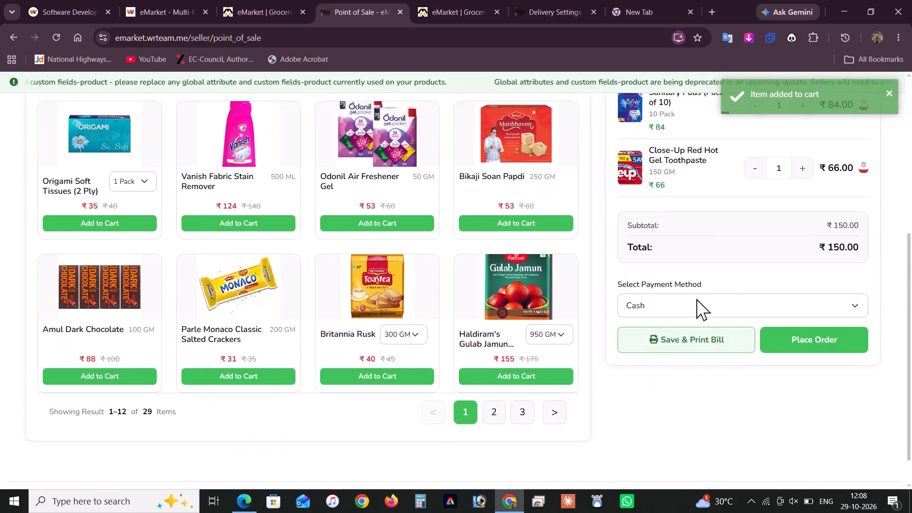
{"action": "scroll", "coordinate": [696, 299], "scroll_direction": "up", "scroll_amount": 1}
{"action": "scroll", "coordinate": [696, 299], "scroll_direction": "down", "scroll_amount": 1}
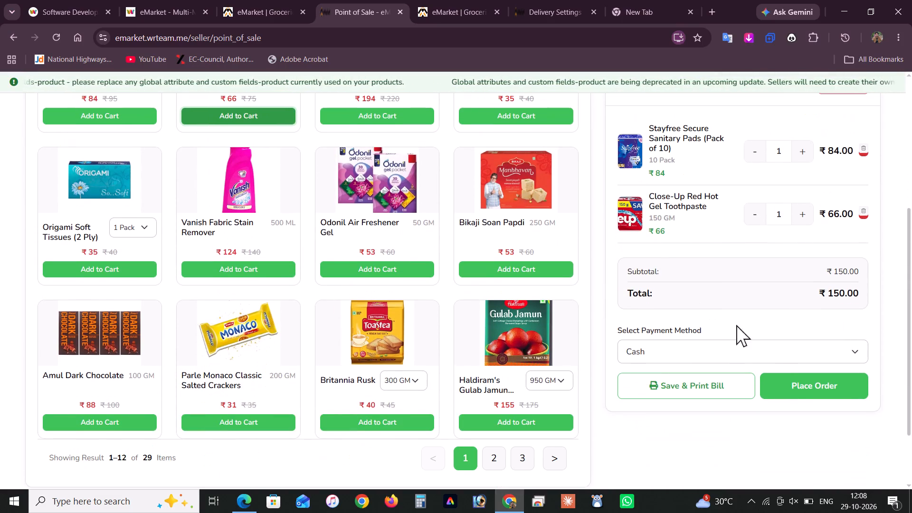
{"action": "left_click", "coordinate": [788, 380]}
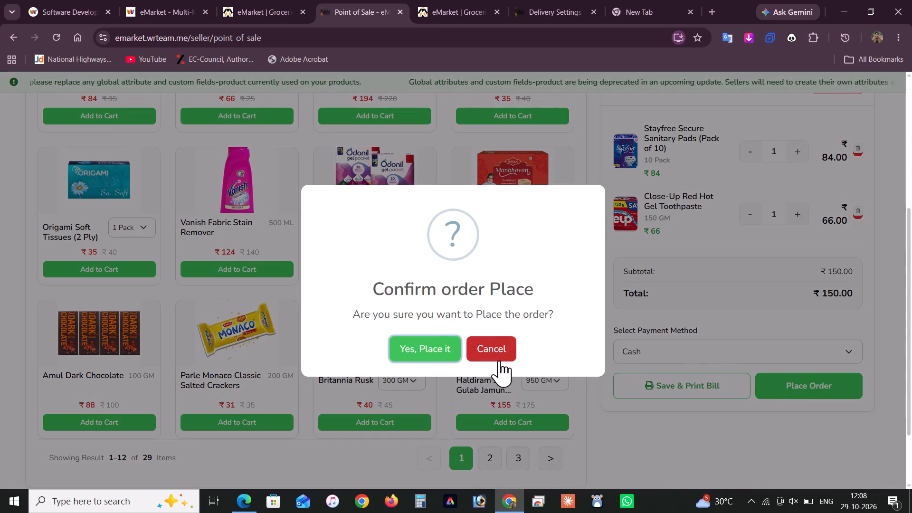
{"action": "left_click", "coordinate": [430, 351]}
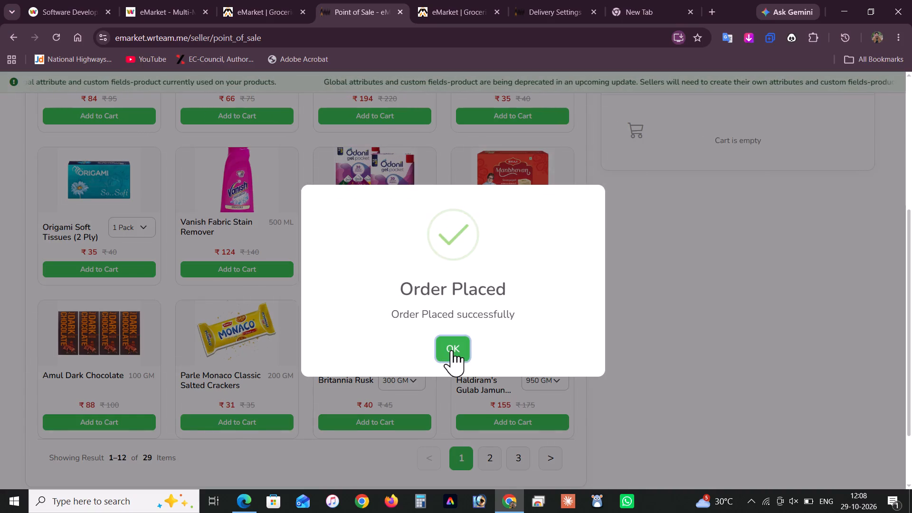
{"action": "left_click", "coordinate": [452, 350]}
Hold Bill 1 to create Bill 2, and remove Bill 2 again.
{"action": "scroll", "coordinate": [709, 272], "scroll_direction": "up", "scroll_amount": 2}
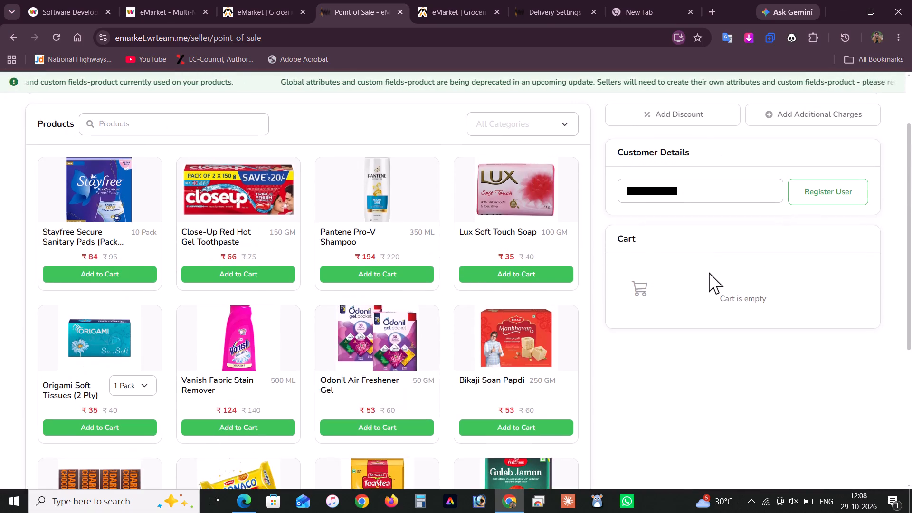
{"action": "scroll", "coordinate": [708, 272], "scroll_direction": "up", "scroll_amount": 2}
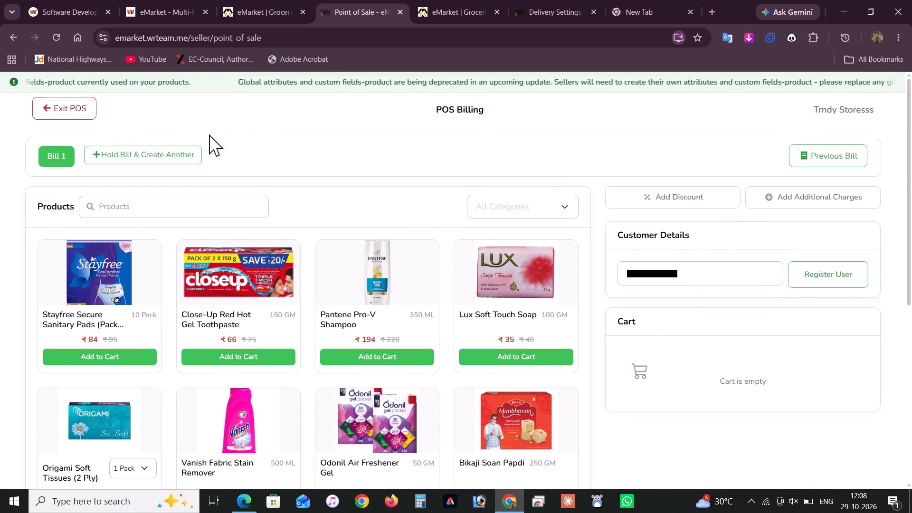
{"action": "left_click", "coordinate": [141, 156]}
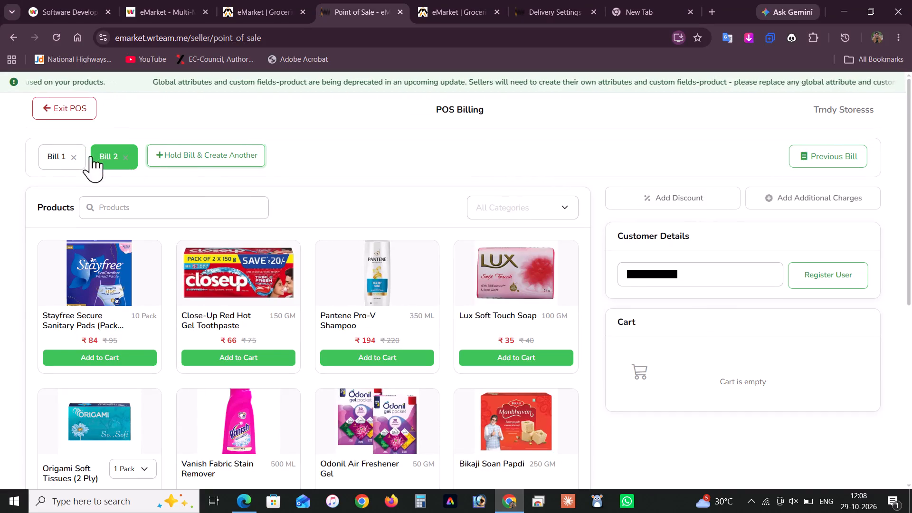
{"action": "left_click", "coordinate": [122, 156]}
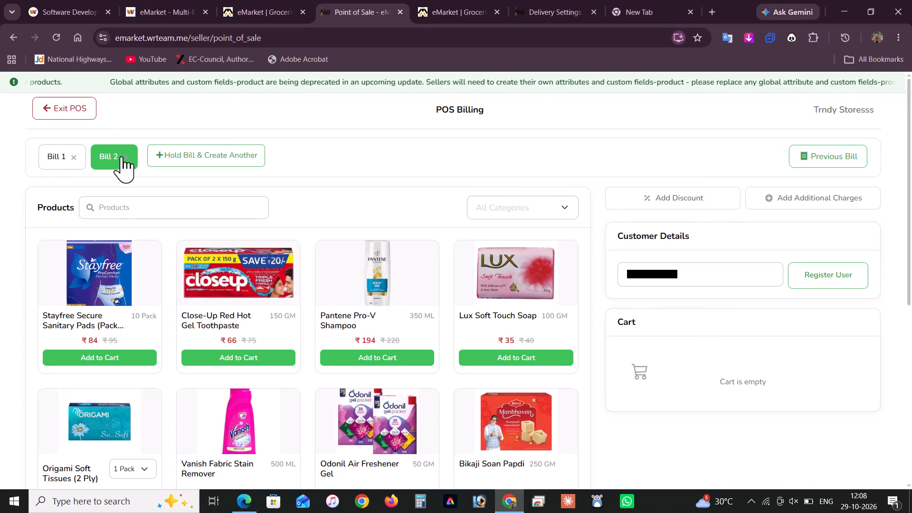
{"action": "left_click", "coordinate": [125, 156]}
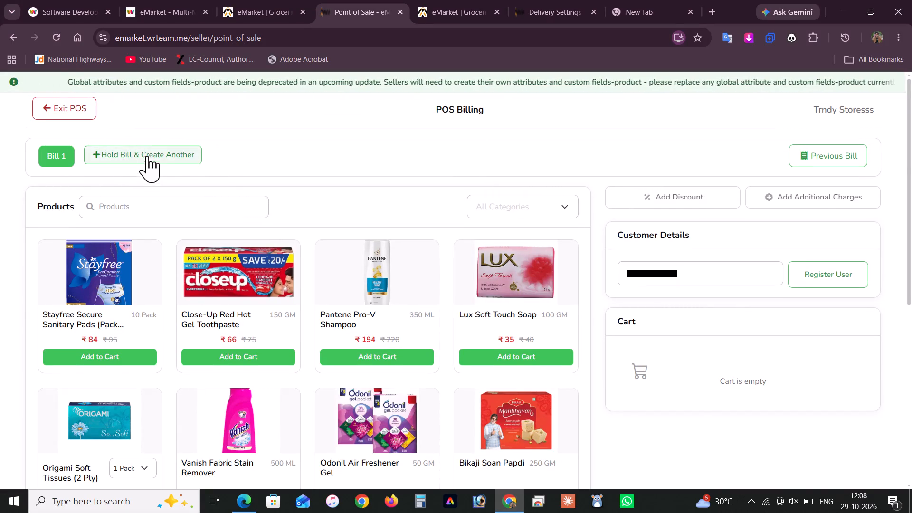
Load the previous bill into the cart and save and print it as an order update.
{"action": "scroll", "coordinate": [800, 202], "scroll_direction": "up", "scroll_amount": 1}
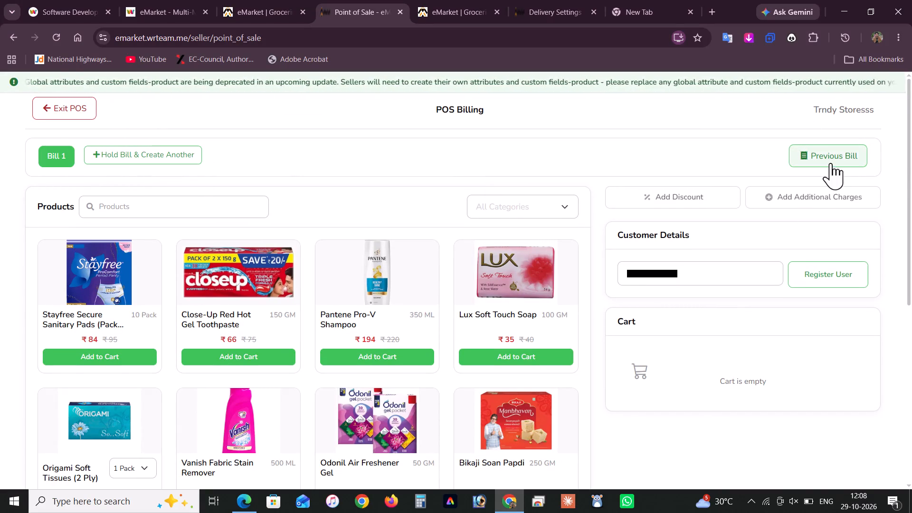
{"action": "left_click", "coordinate": [831, 163]}
{"action": "scroll", "coordinate": [794, 254], "scroll_direction": "down", "scroll_amount": 2}
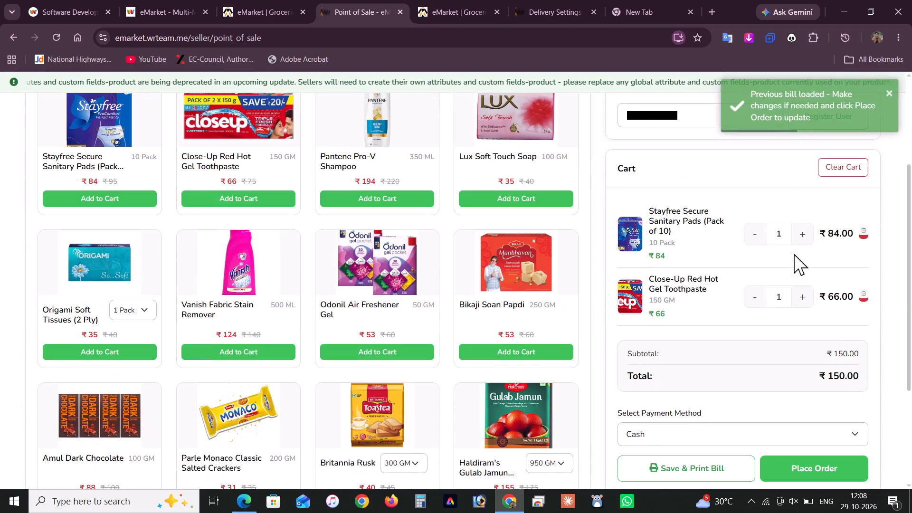
{"action": "scroll", "coordinate": [794, 254], "scroll_direction": "down", "scroll_amount": 1}
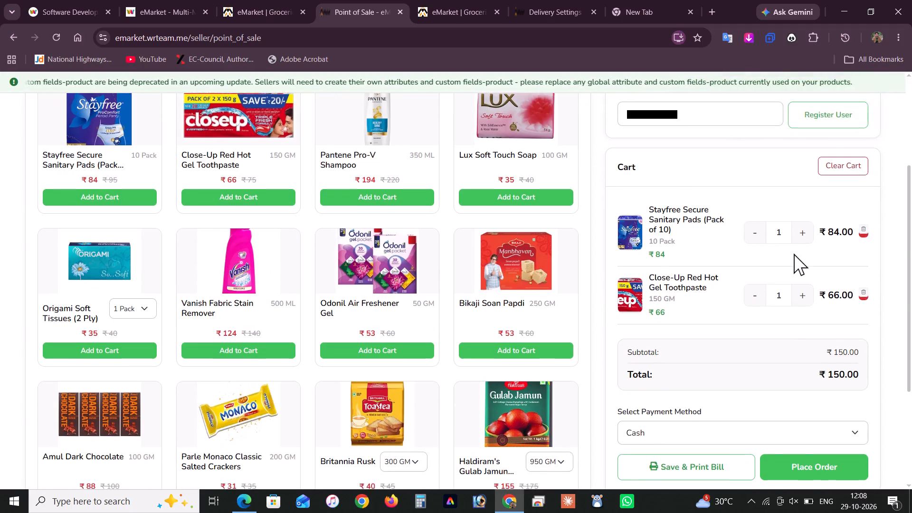
{"action": "scroll", "coordinate": [794, 254], "scroll_direction": "down", "scroll_amount": 1}
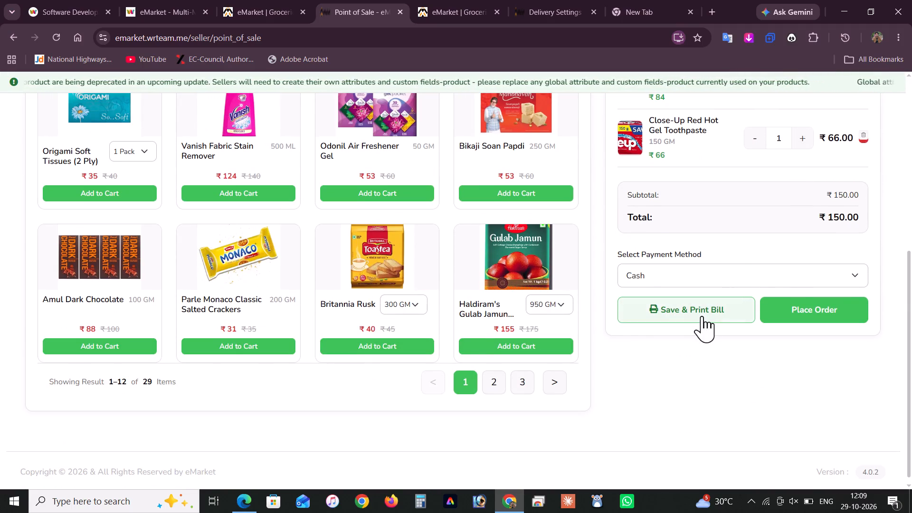
{"action": "left_click", "coordinate": [702, 316]}
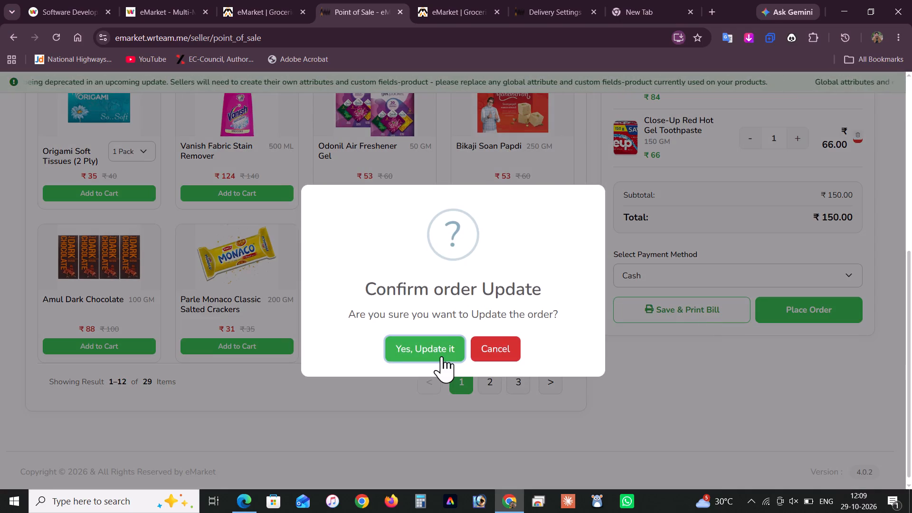
{"action": "left_click", "coordinate": [442, 356]}
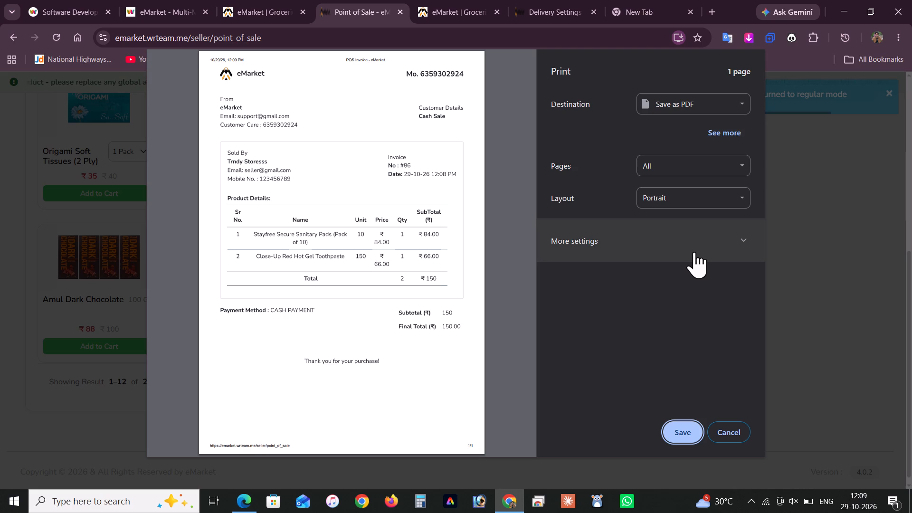
Look through the destination, pages and layout options for printing the POS invoice.
{"action": "left_click", "coordinate": [746, 191]}
{"action": "left_click", "coordinate": [745, 92]}
{"action": "left_click", "coordinate": [741, 100]}
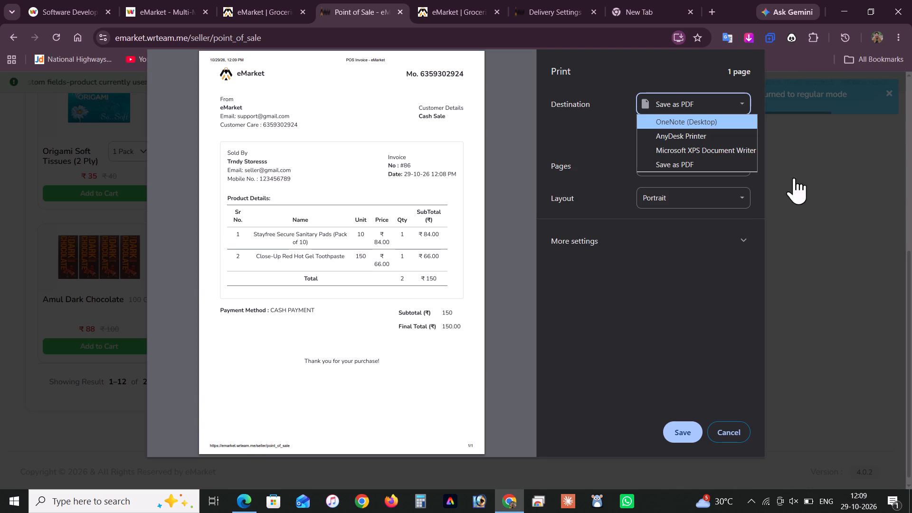
{"action": "left_click", "coordinate": [741, 192]}
{"action": "left_click", "coordinate": [741, 166]}
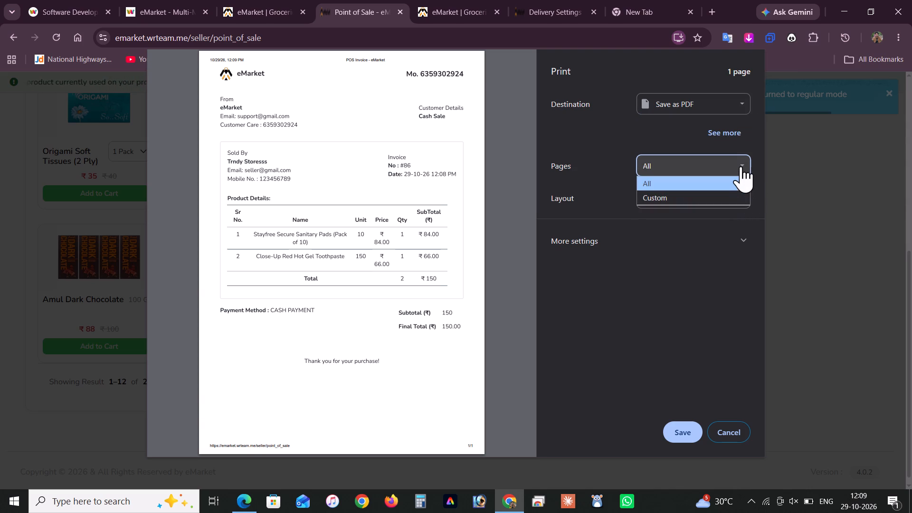
{"action": "left_click", "coordinate": [774, 165]}
{"action": "left_click", "coordinate": [732, 190]}
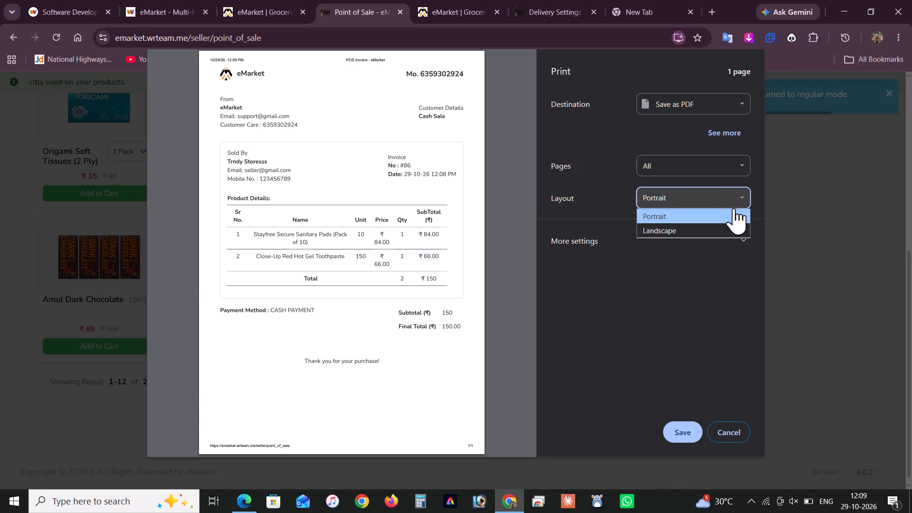
{"action": "left_click", "coordinate": [732, 200]}
Set the invoice's paper size to A5 and check the pages of the print preview.
{"action": "left_click", "coordinate": [724, 231]}
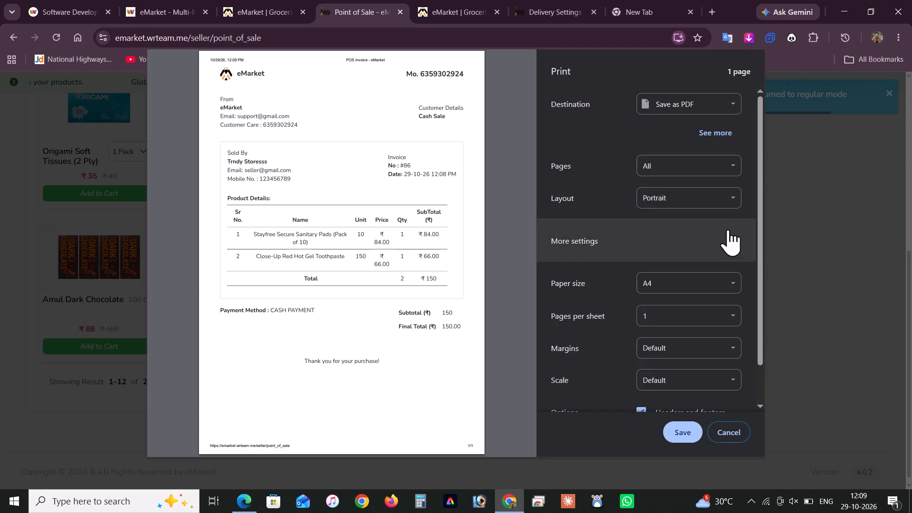
{"action": "left_click", "coordinate": [699, 293]}
{"action": "scroll", "coordinate": [691, 338], "scroll_direction": "down", "scroll_amount": 1}
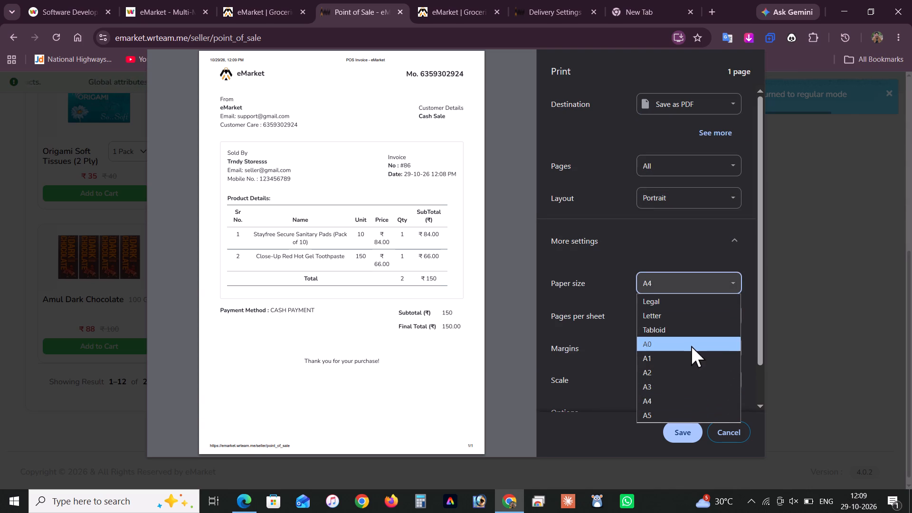
{"action": "scroll", "coordinate": [691, 346], "scroll_direction": "down", "scroll_amount": 2}
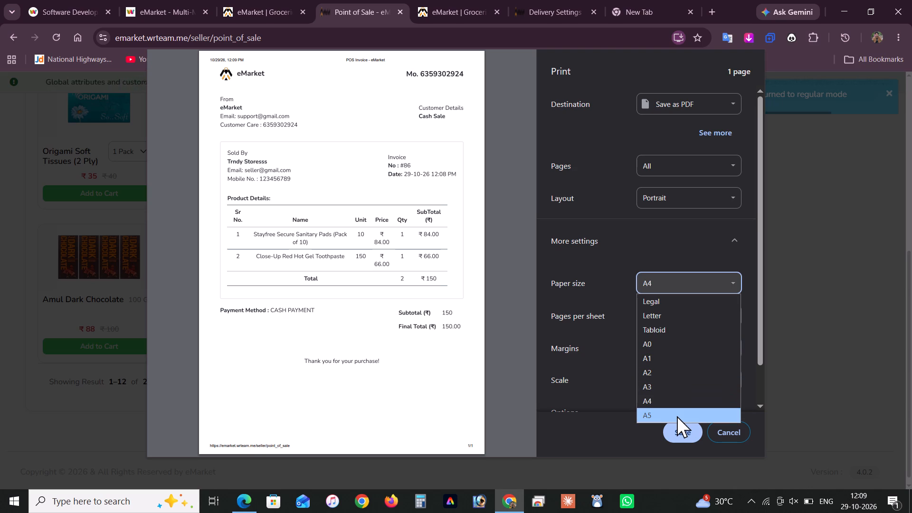
{"action": "left_click", "coordinate": [677, 416]}
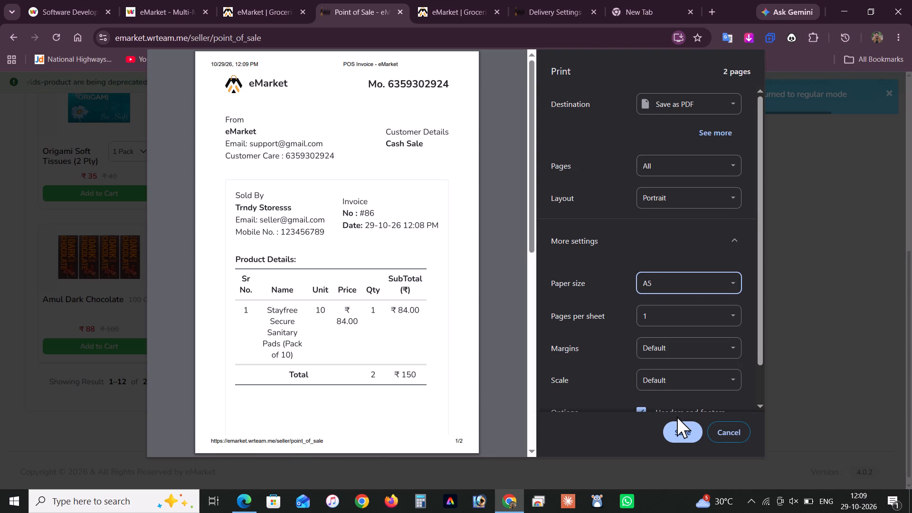
{"action": "scroll", "coordinate": [360, 330], "scroll_direction": "down", "scroll_amount": 5}
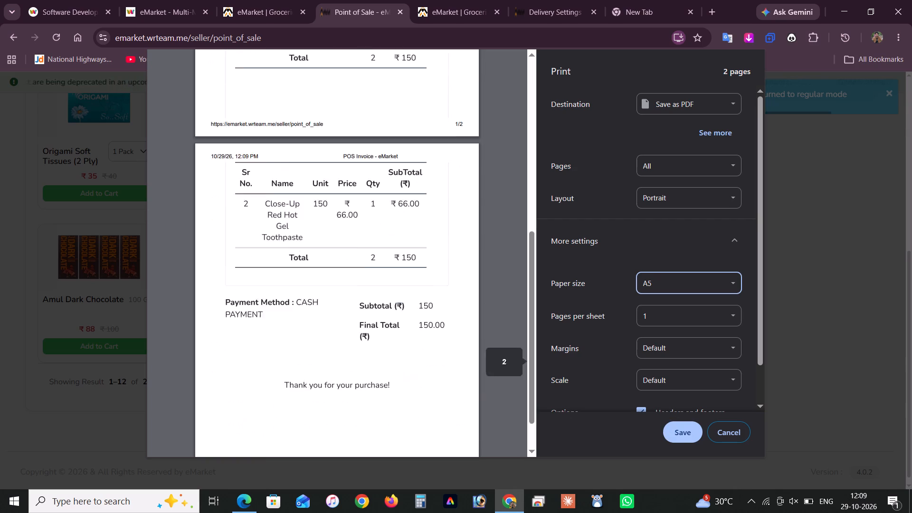
{"action": "scroll", "coordinate": [360, 330], "scroll_direction": "down", "scroll_amount": 3}
{"action": "scroll", "coordinate": [360, 330], "scroll_direction": "up", "scroll_amount": 3}
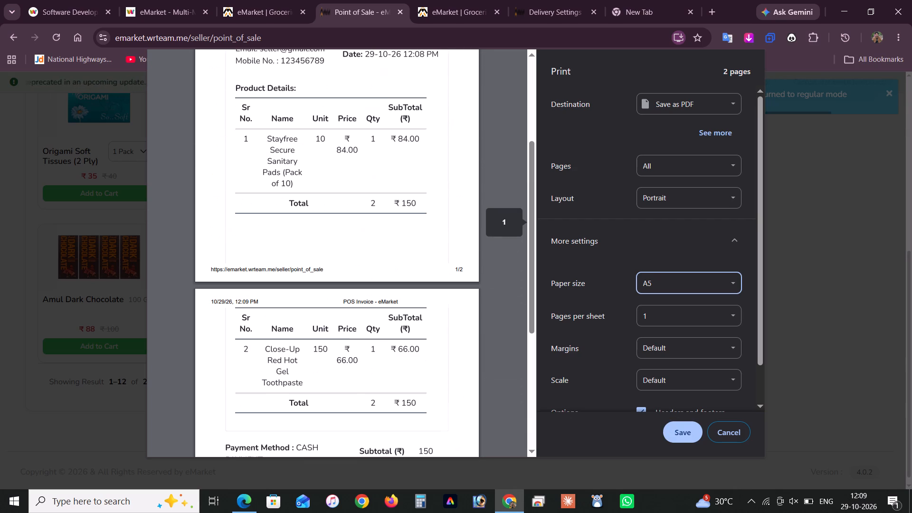
{"action": "scroll", "coordinate": [360, 330], "scroll_direction": "up", "scroll_amount": 4}
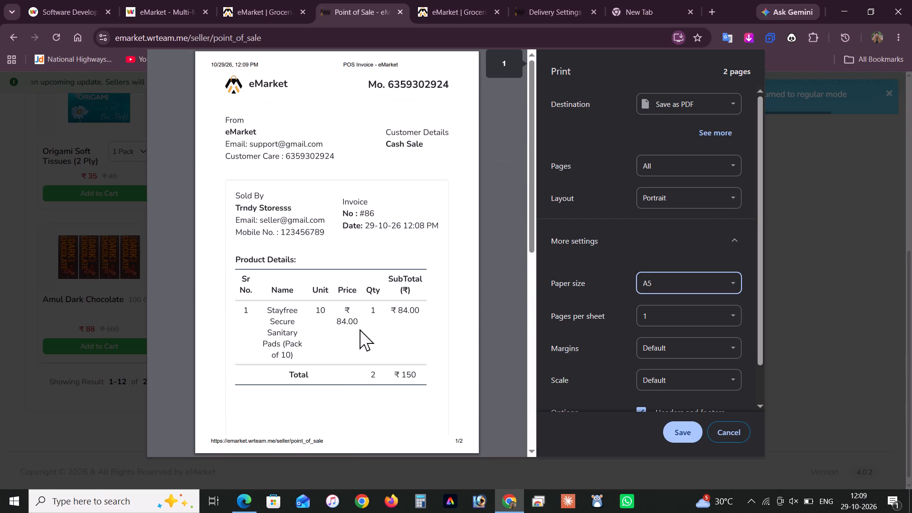
{"action": "scroll", "coordinate": [360, 329], "scroll_direction": "up", "scroll_amount": 3}
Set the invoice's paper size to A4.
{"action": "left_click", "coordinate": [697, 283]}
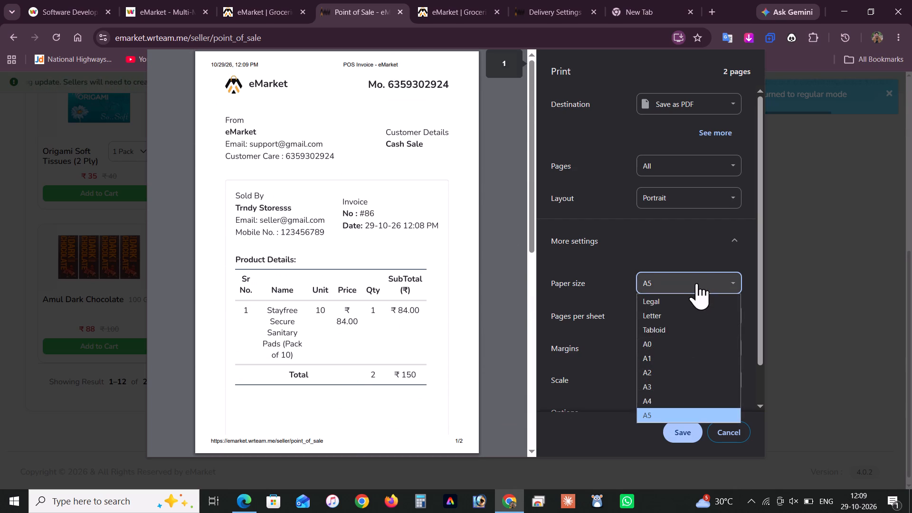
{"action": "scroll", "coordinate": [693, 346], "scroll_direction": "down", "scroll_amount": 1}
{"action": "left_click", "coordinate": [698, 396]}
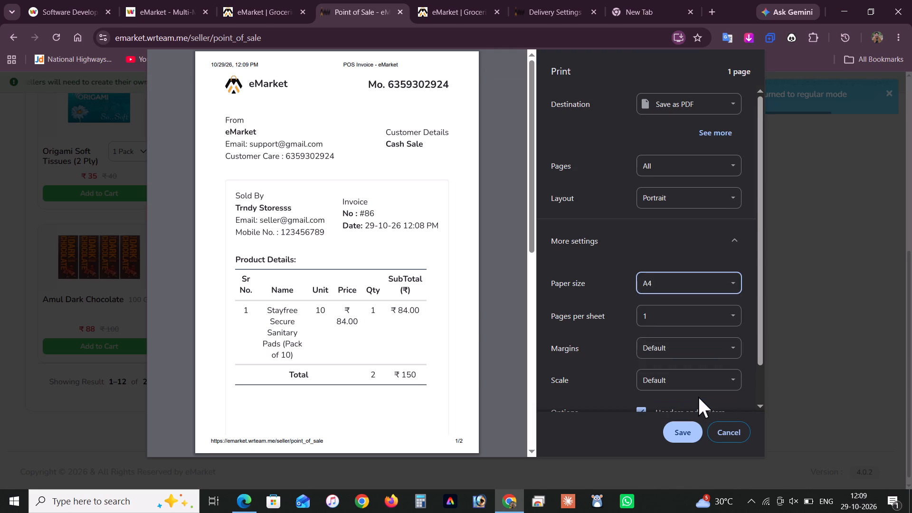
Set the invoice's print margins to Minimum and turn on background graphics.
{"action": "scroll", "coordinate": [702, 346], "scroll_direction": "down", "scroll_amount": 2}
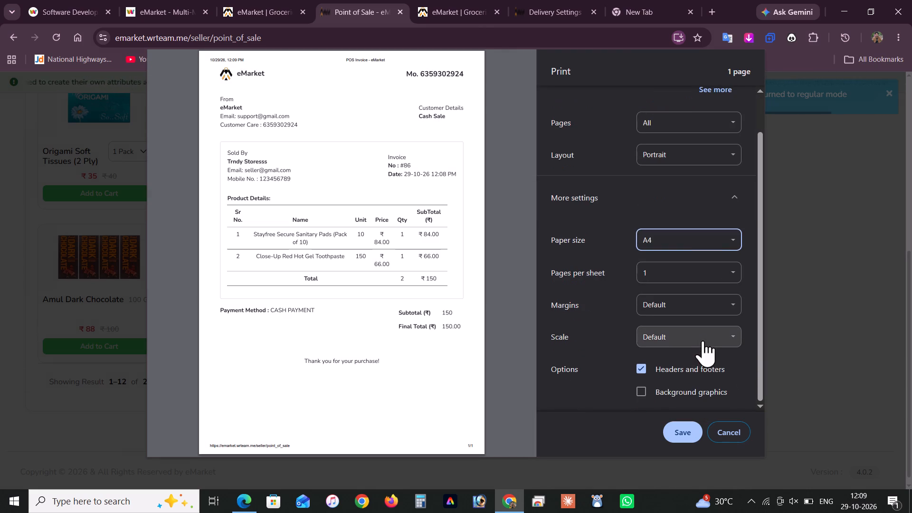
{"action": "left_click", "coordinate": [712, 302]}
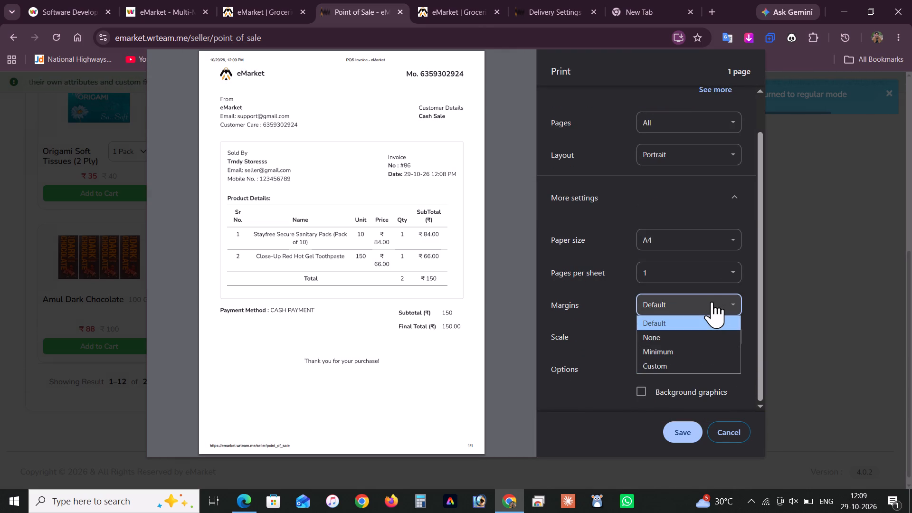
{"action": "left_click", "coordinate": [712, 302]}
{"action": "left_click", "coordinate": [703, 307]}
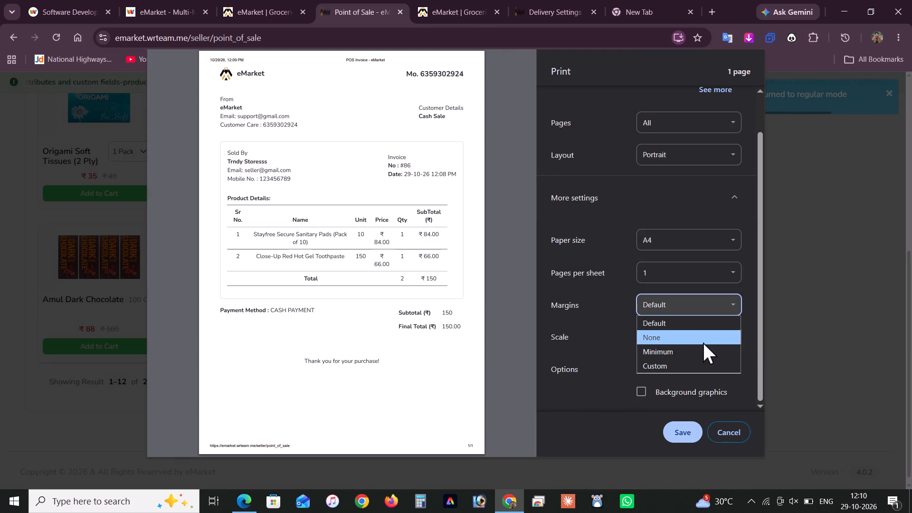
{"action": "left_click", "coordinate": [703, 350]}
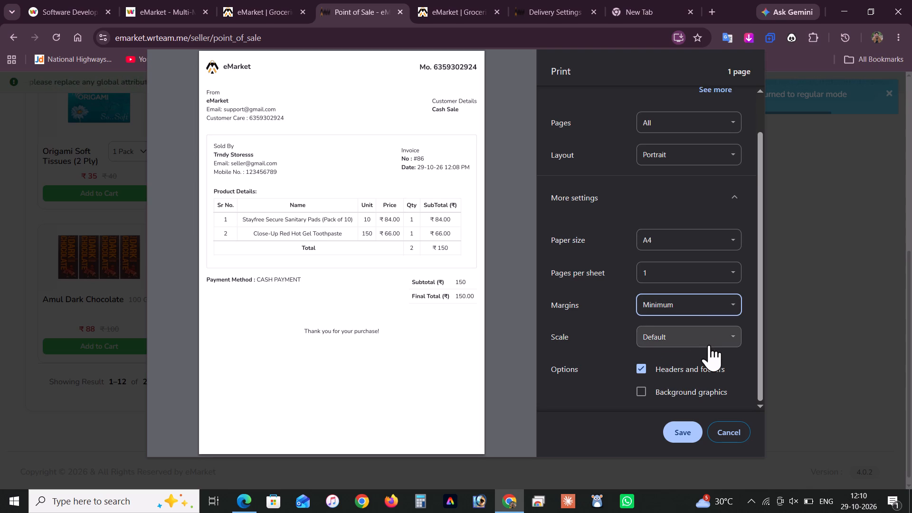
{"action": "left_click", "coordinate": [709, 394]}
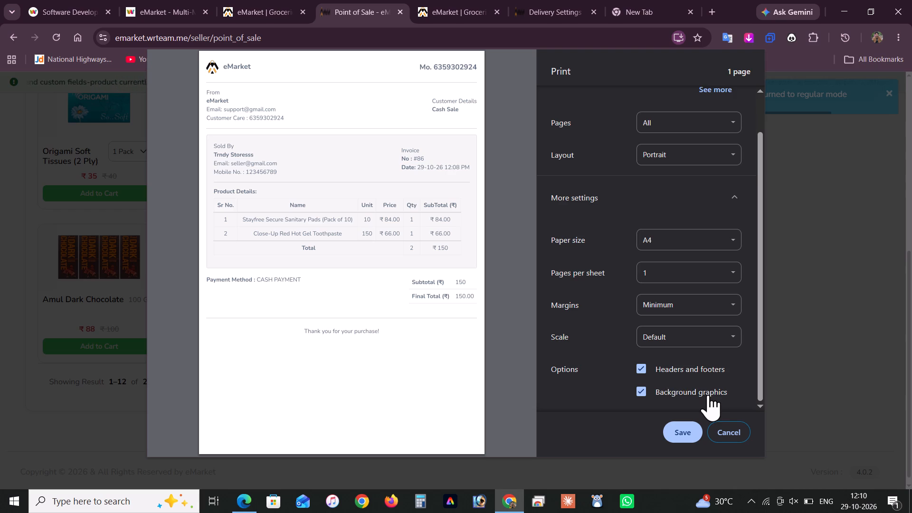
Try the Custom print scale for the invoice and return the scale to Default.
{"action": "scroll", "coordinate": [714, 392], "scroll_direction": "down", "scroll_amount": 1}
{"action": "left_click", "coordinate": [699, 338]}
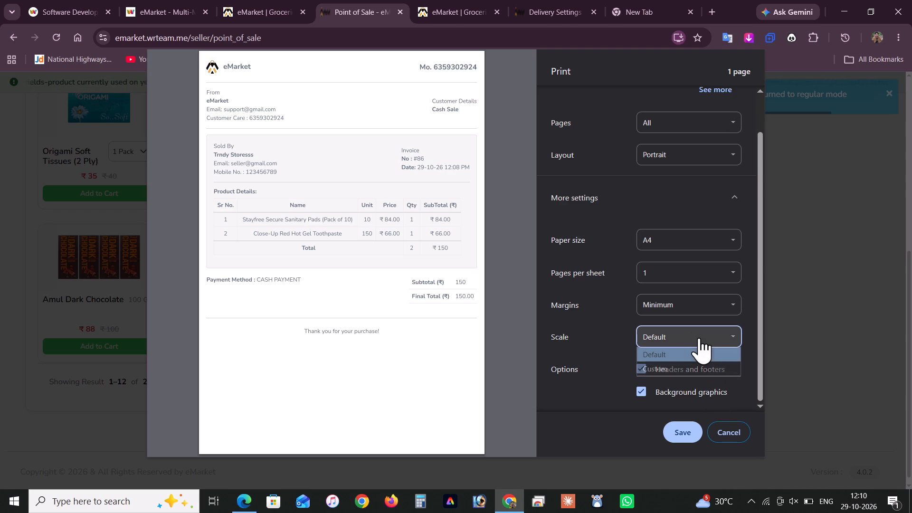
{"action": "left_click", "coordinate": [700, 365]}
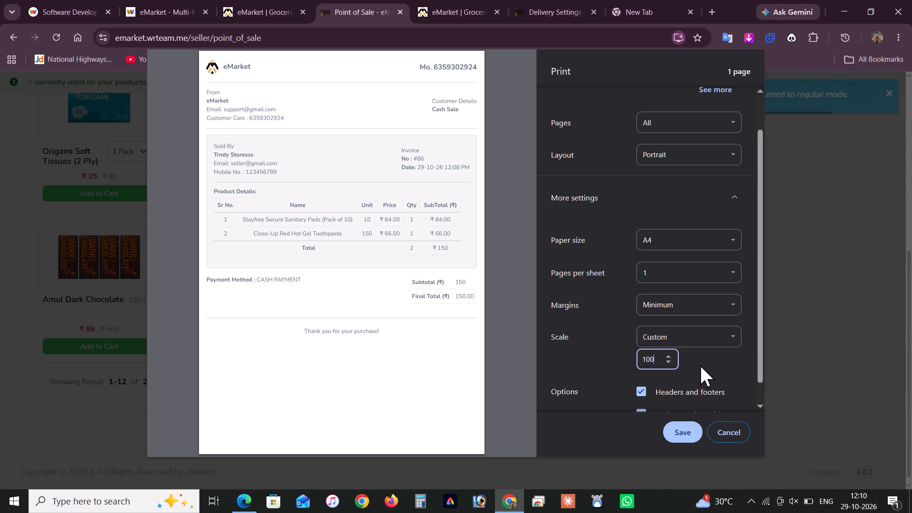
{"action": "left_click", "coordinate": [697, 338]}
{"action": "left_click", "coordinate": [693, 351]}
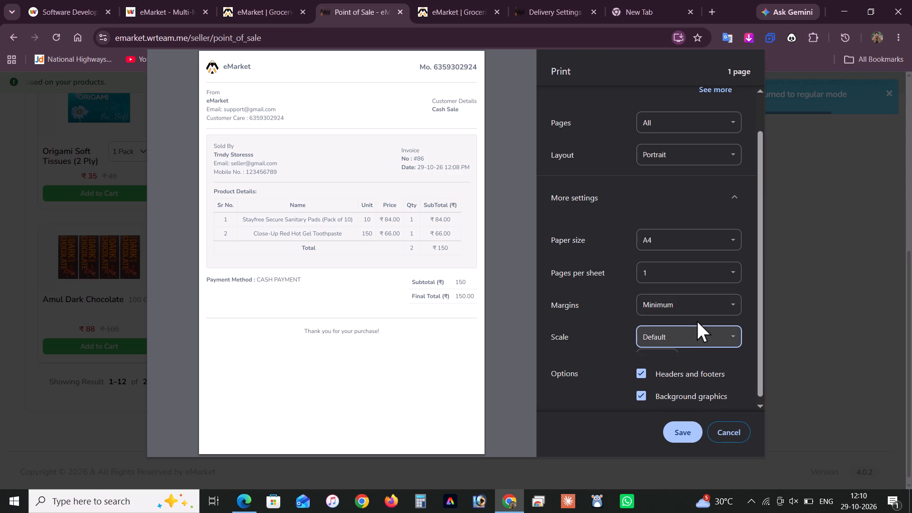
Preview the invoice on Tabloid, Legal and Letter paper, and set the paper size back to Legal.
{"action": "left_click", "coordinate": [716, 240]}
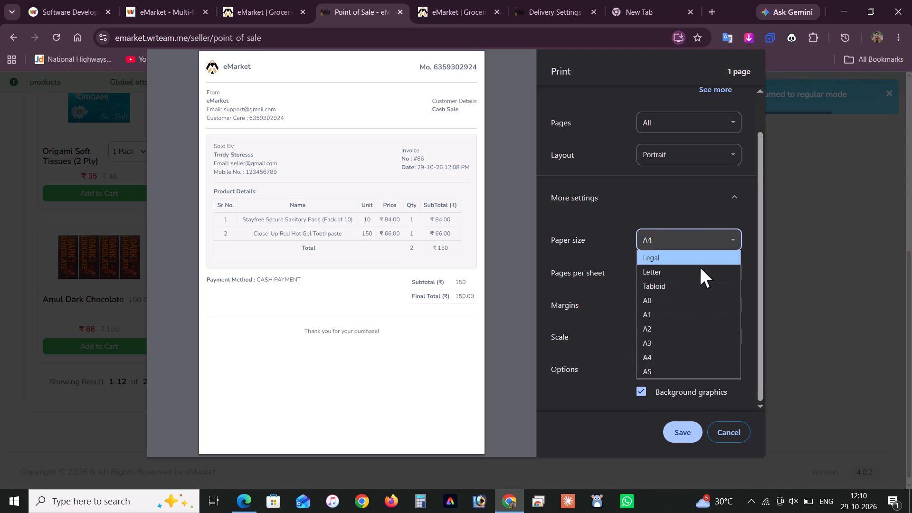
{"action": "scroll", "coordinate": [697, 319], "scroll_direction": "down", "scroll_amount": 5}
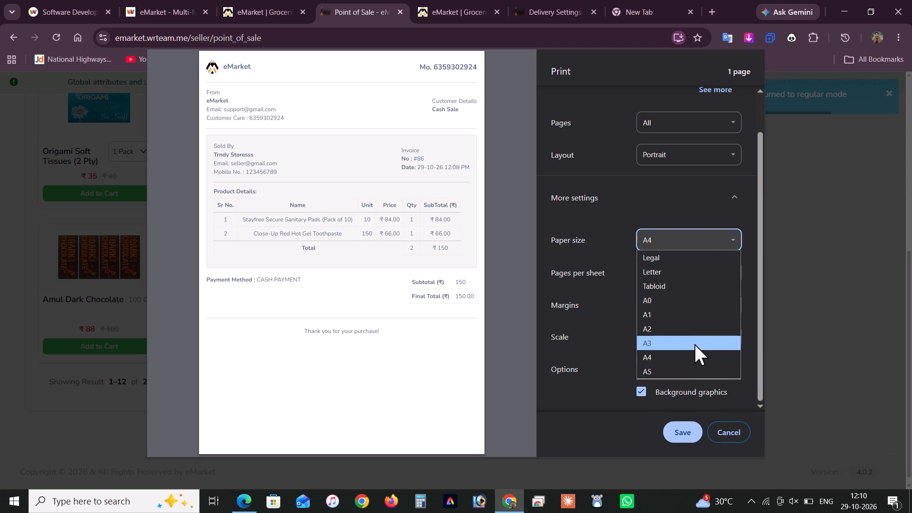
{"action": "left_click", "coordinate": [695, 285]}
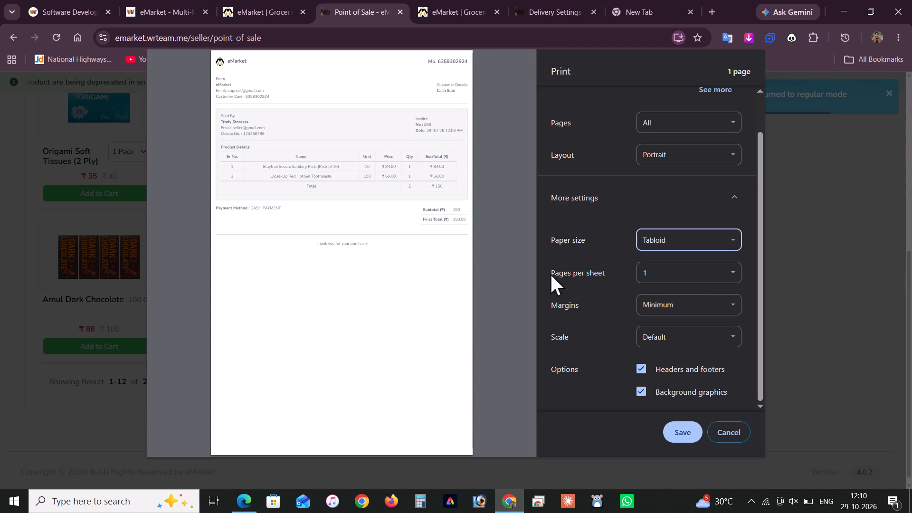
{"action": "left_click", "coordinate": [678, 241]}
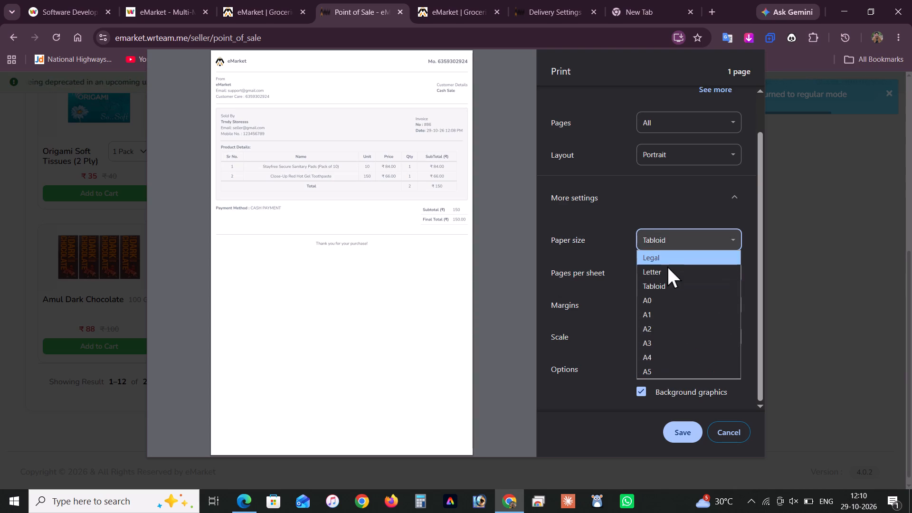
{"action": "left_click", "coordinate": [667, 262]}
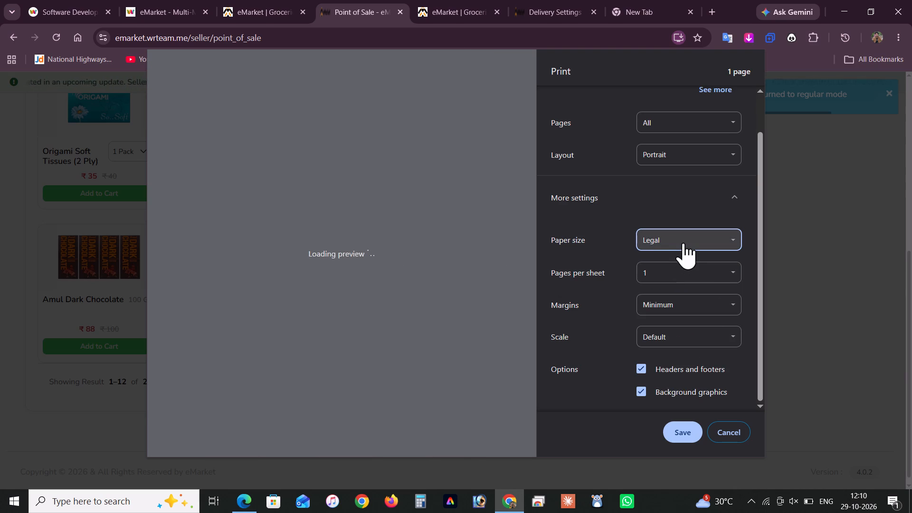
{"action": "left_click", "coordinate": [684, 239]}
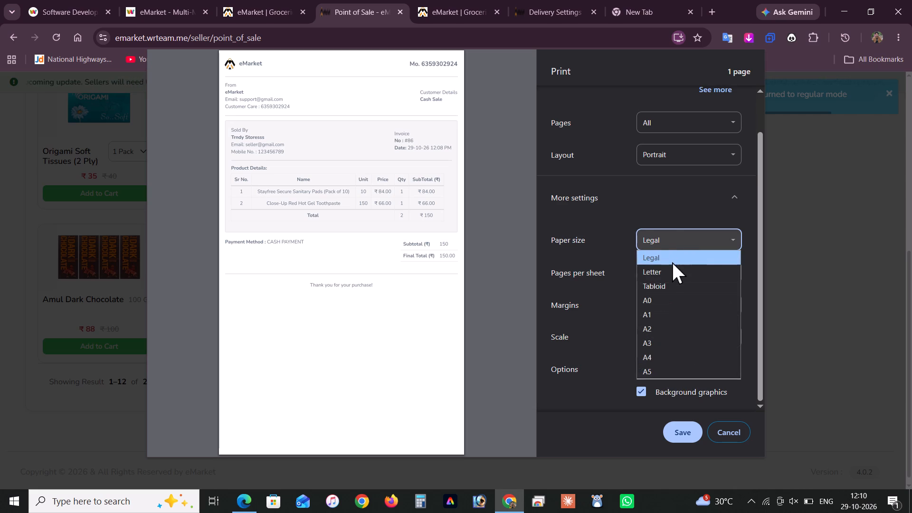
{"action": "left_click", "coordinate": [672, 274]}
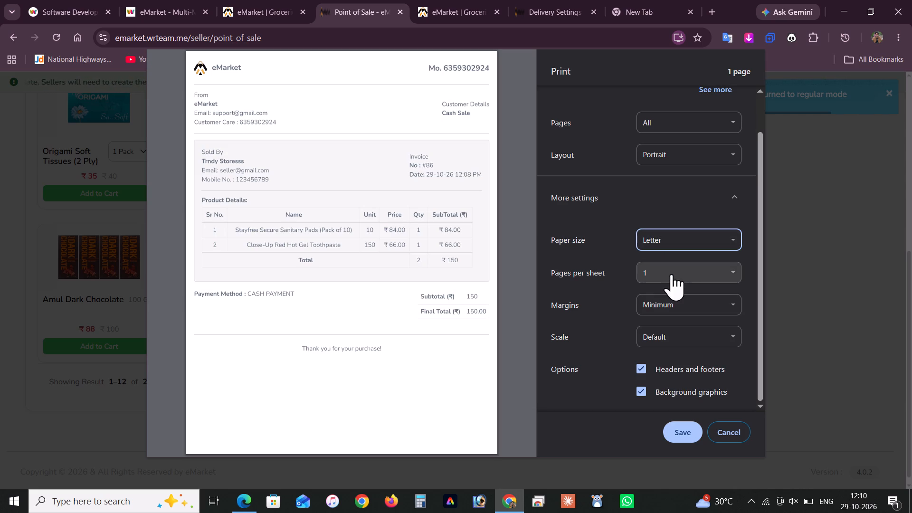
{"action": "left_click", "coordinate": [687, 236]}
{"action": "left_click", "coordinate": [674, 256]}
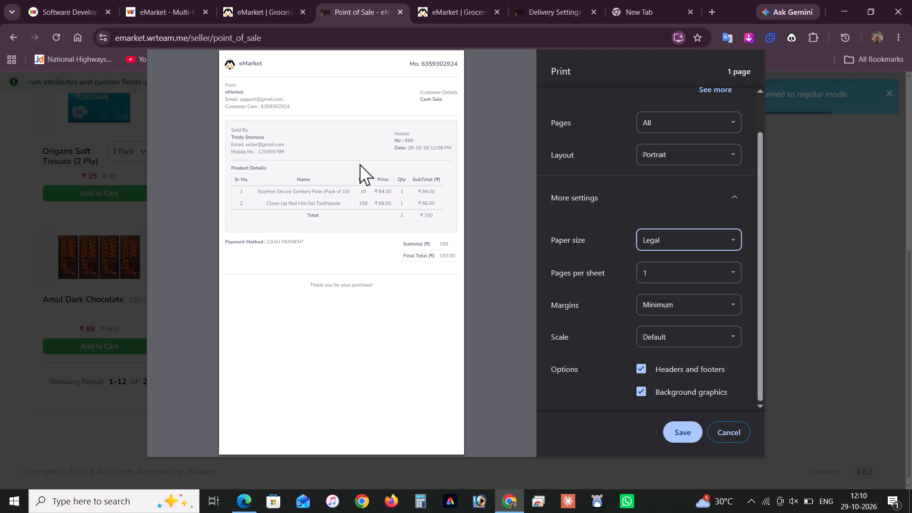
Examine the store's contact details and the mobile number in the header of the invoice preview.
{"action": "left_click_drag", "start_coordinate": [297, 109], "coordinate": [274, 109]}
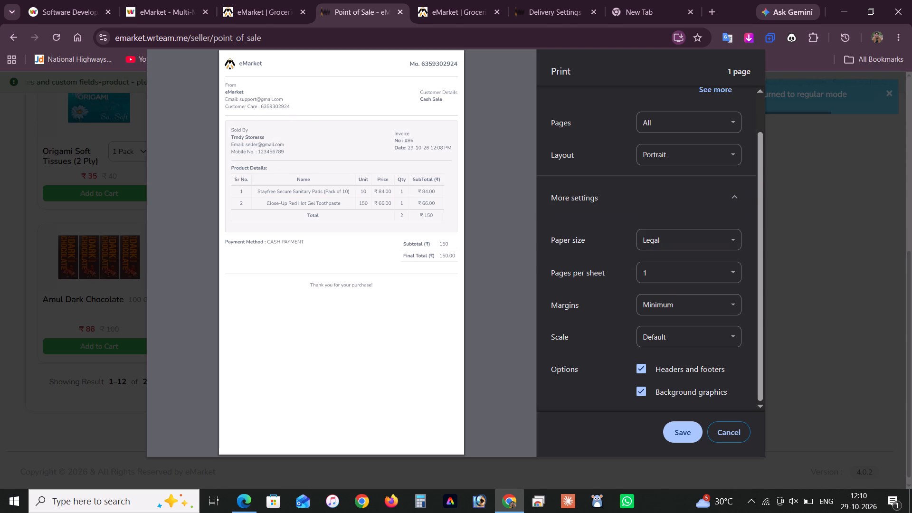
{"action": "left_click_drag", "start_coordinate": [298, 105], "coordinate": [273, 106]}
{"action": "left_click", "coordinate": [338, 108]}
{"action": "left_click_drag", "start_coordinate": [443, 67], "coordinate": [426, 68]}
{"action": "left_click_drag", "start_coordinate": [426, 68], "coordinate": [424, 68]}
{"action": "left_click", "coordinate": [445, 76]}
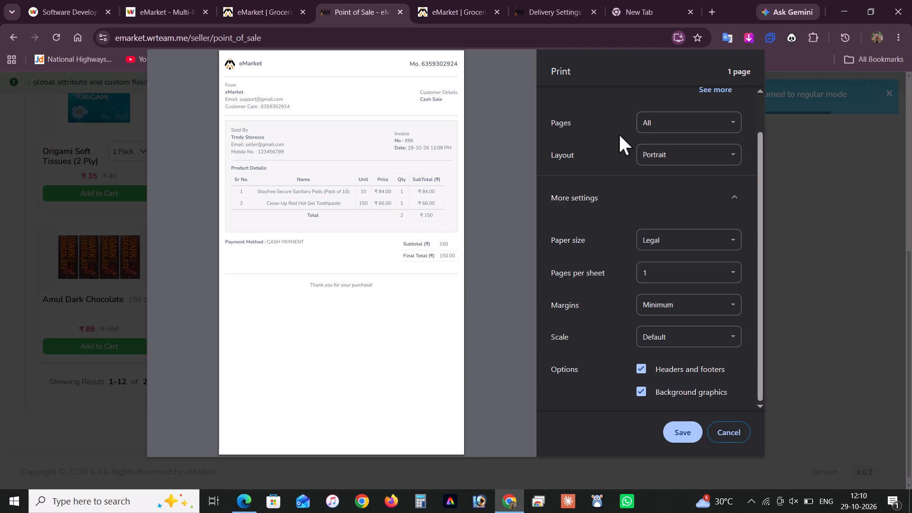
Cancel printing the POS invoice and dismiss the order update notice.
{"action": "left_click", "coordinate": [732, 428]}
{"action": "left_click", "coordinate": [732, 428]}
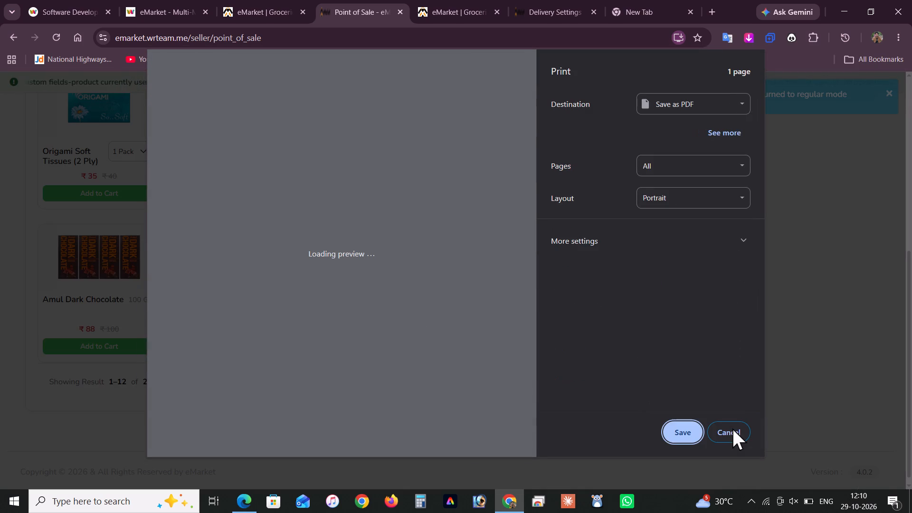
{"action": "left_click", "coordinate": [458, 351]}
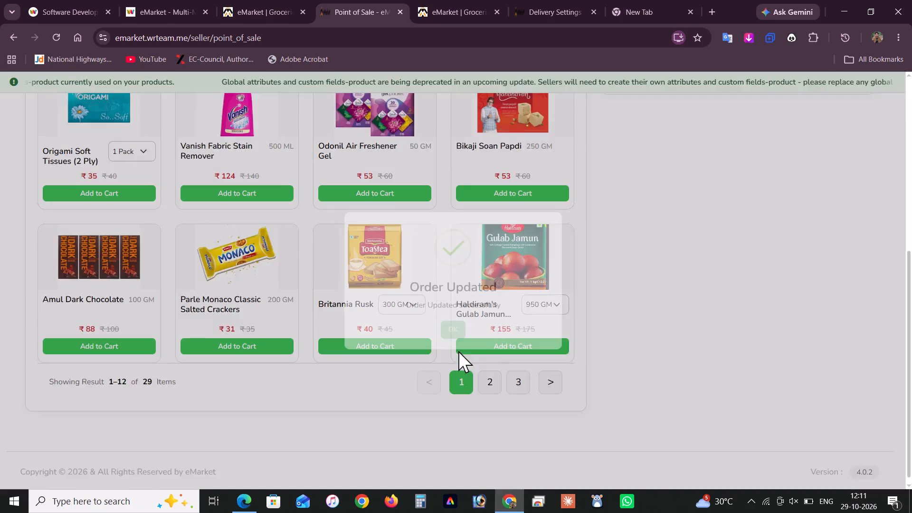
Hold Bill 1 to create Bill 2, and switch from Bill 1 to Bill 2.
{"action": "scroll", "coordinate": [689, 280], "scroll_direction": "up", "scroll_amount": 7}
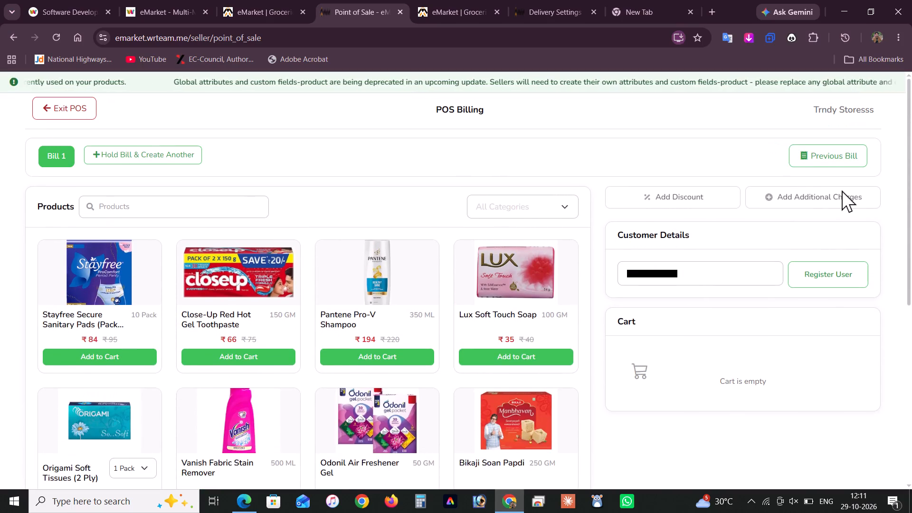
{"action": "left_click", "coordinate": [123, 155]}
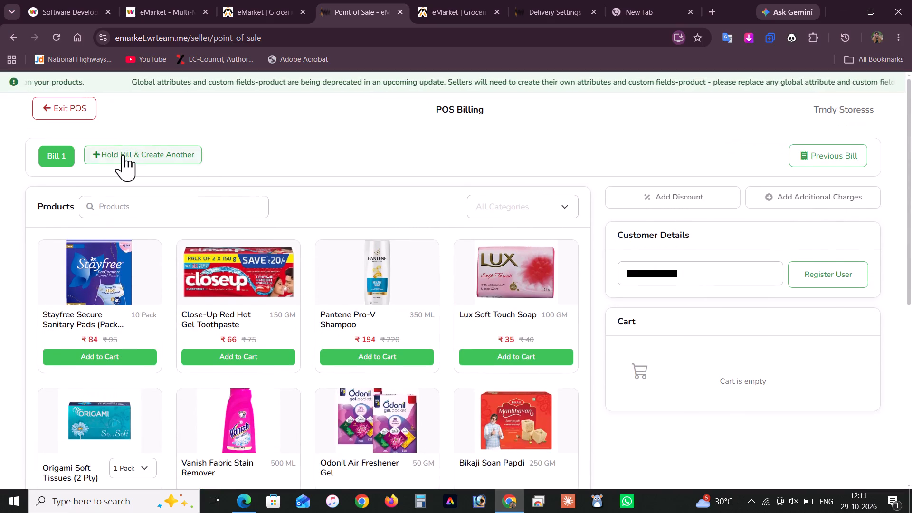
{"action": "left_click", "coordinate": [66, 154]}
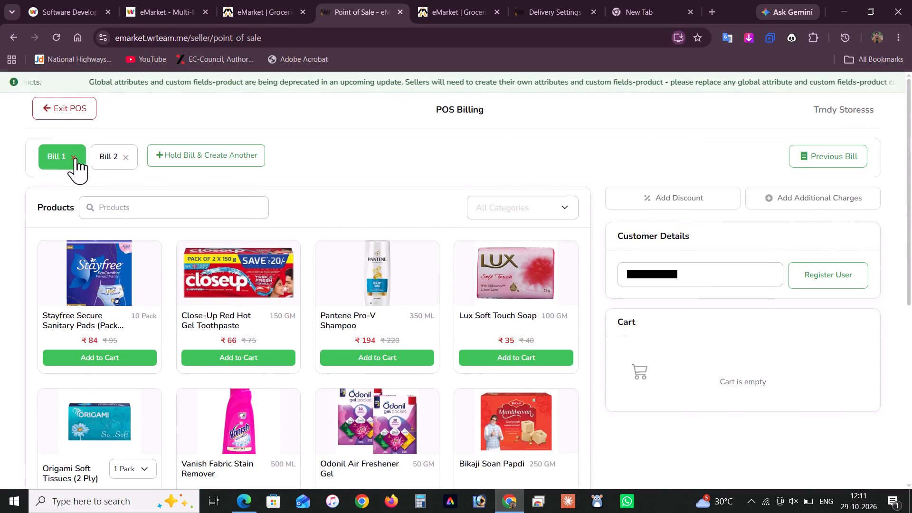
{"action": "left_click", "coordinate": [100, 162]}
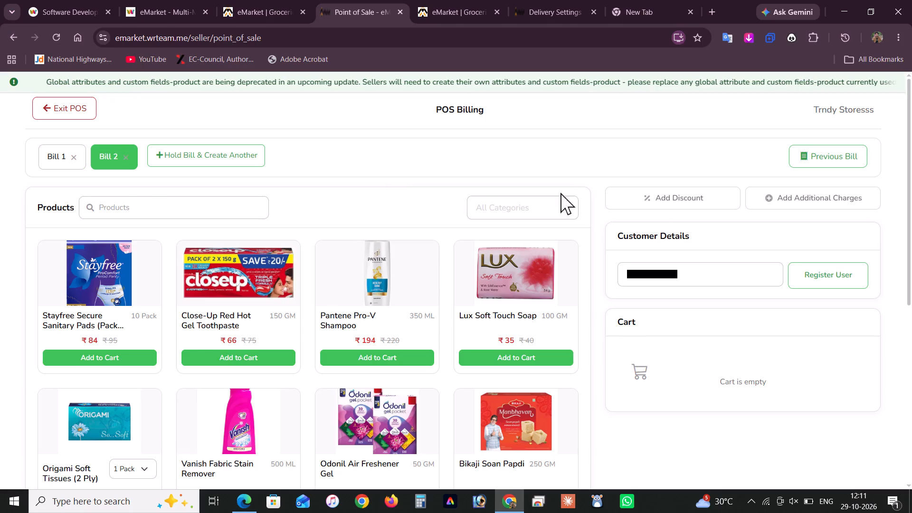
Select the customer entry in Bill 2's customer details.
{"action": "left_click_drag", "start_coordinate": [728, 272], "coordinate": [586, 274]}
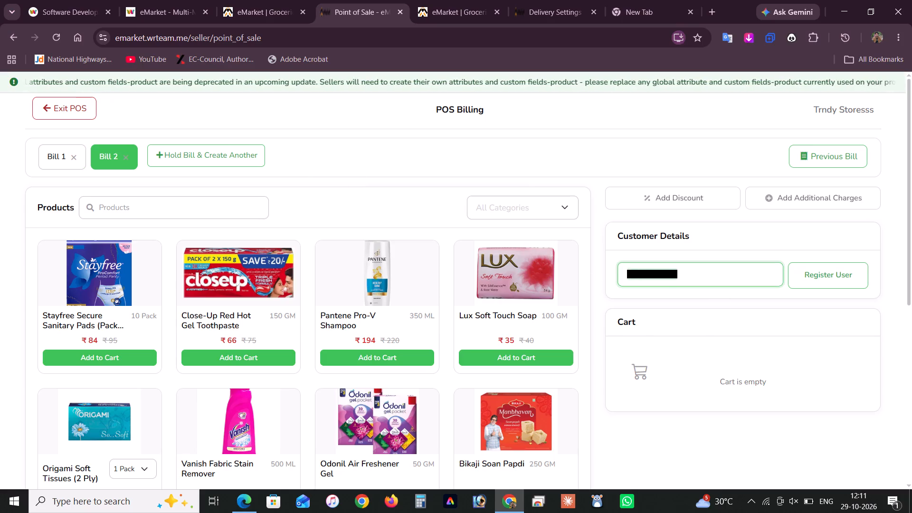
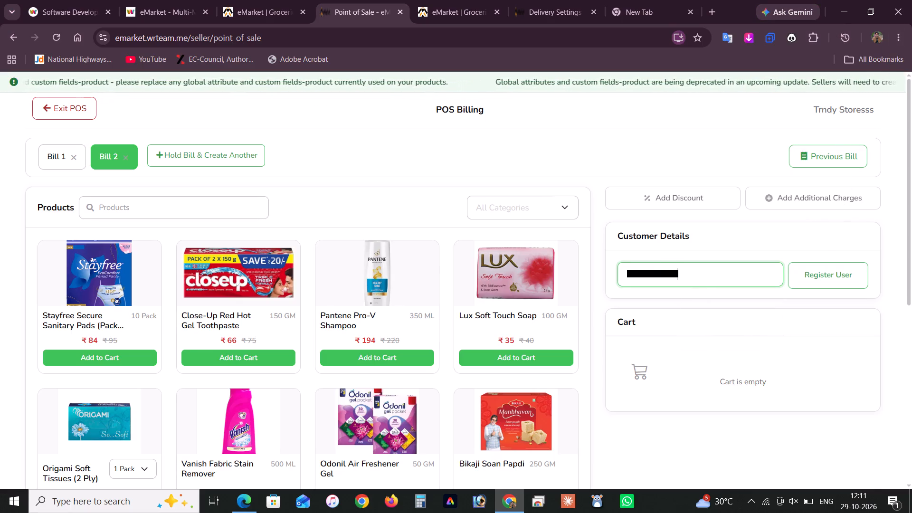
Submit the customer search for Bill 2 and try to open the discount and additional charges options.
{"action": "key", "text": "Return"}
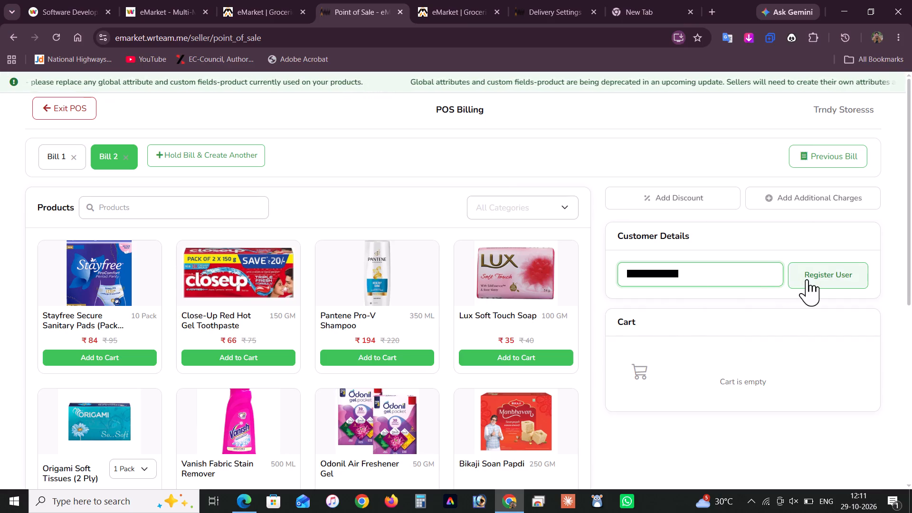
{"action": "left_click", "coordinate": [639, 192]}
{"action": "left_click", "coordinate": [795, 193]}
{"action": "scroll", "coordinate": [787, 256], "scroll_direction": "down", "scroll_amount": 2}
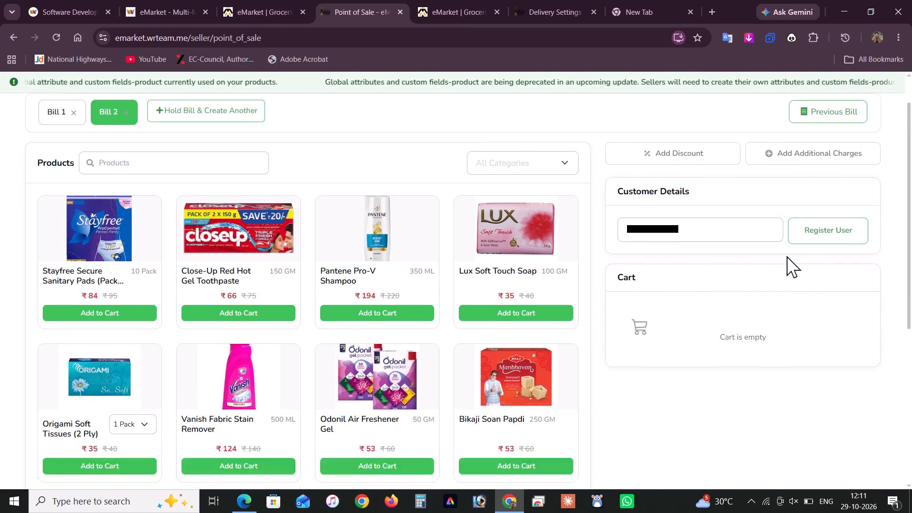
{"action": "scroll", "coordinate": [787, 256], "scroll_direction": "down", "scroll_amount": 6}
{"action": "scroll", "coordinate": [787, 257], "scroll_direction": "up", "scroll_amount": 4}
View the registration form for a new customer with its name and mobile fields, and close it.
{"action": "left_click", "coordinate": [808, 266]}
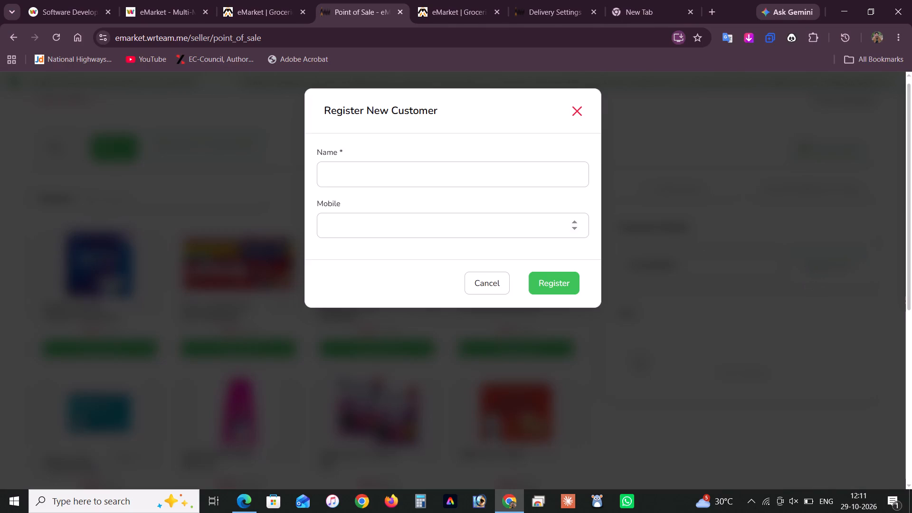
{"action": "left_click", "coordinate": [572, 110]}
Clear the customer search text in Bill 2's customer details.
{"action": "left_click_drag", "start_coordinate": [705, 276], "coordinate": [645, 261]}
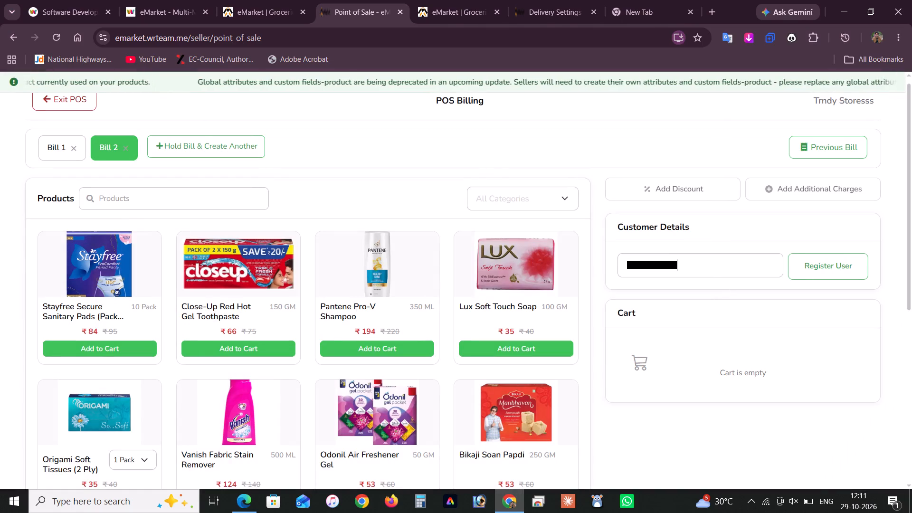
{"action": "left_click_drag", "start_coordinate": [645, 261], "coordinate": [615, 262]}
{"action": "key", "text": "BackSpace"}
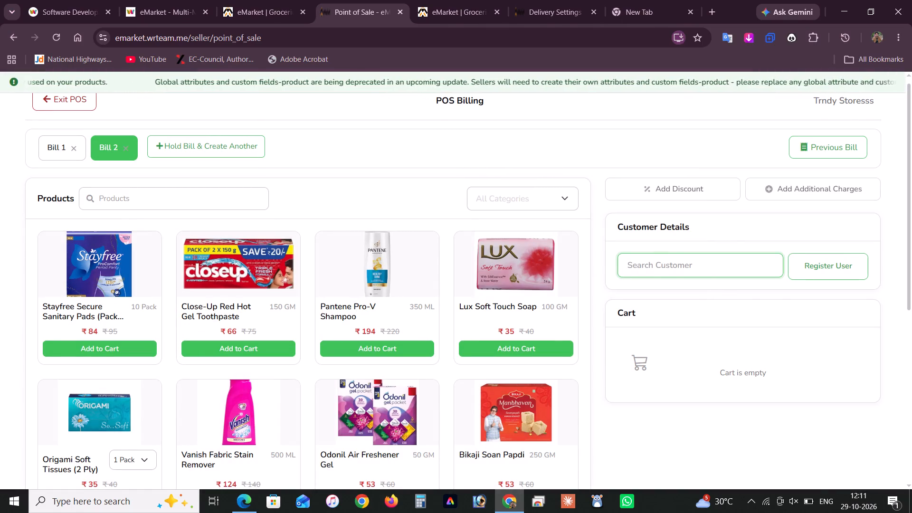
Add Lux Soft Touch Soap and Pantene Pro-V Shampoo to Bill 2's cart.
{"action": "left_click", "coordinate": [776, 374]}
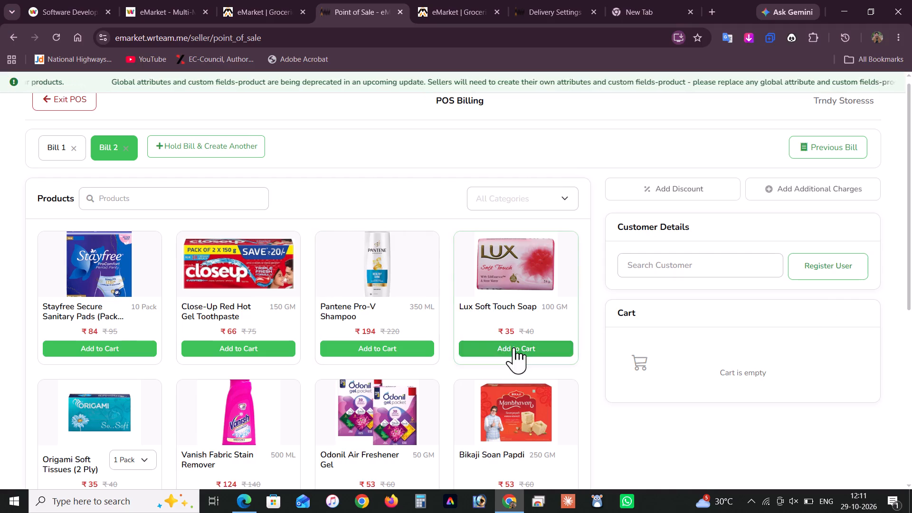
{"action": "left_click", "coordinate": [514, 347]}
{"action": "left_click", "coordinate": [403, 355]}
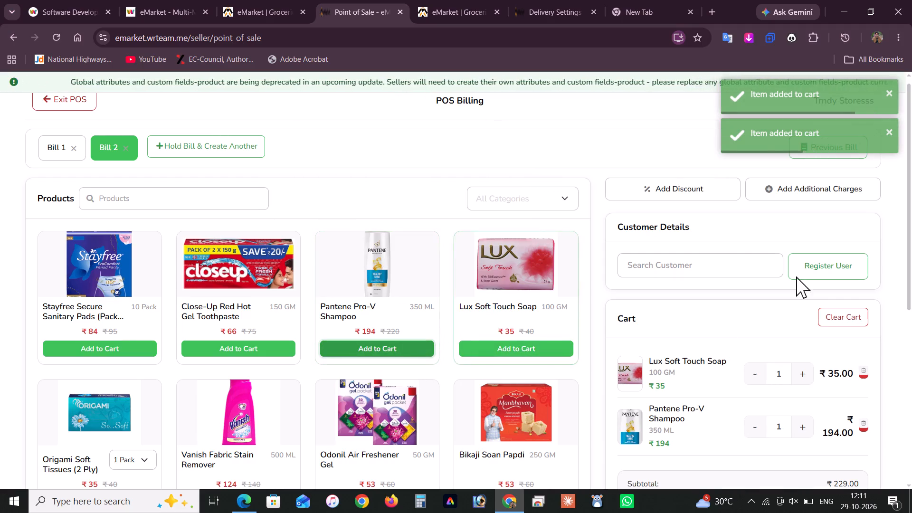
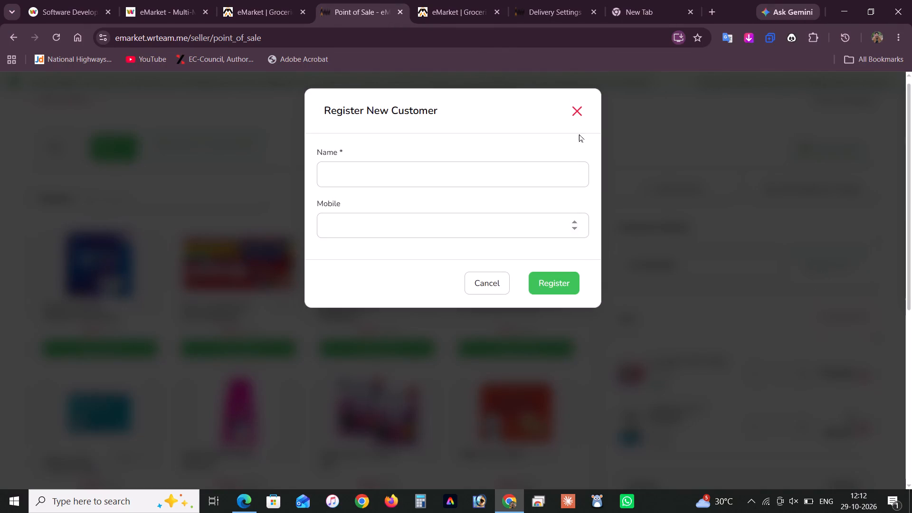
Close the new customer registration form without registering anyone.
{"action": "left_click", "coordinate": [577, 116]}
Place the order for Lux Soft Touch Soap and Pantene Pro-V Shampoo with Card Payment as the payment method.
{"action": "scroll", "coordinate": [734, 296], "scroll_direction": "down", "scroll_amount": 1}
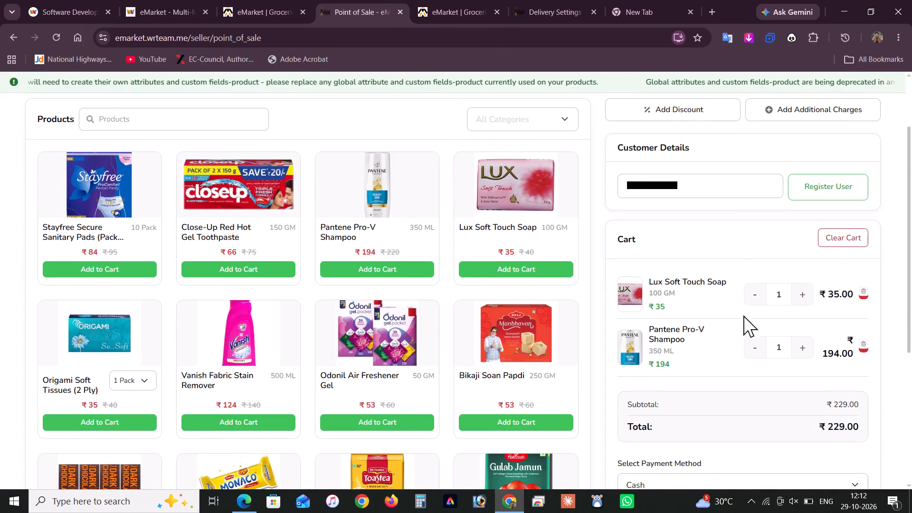
{"action": "scroll", "coordinate": [749, 323], "scroll_direction": "down", "scroll_amount": 2}
{"action": "left_click", "coordinate": [847, 327]}
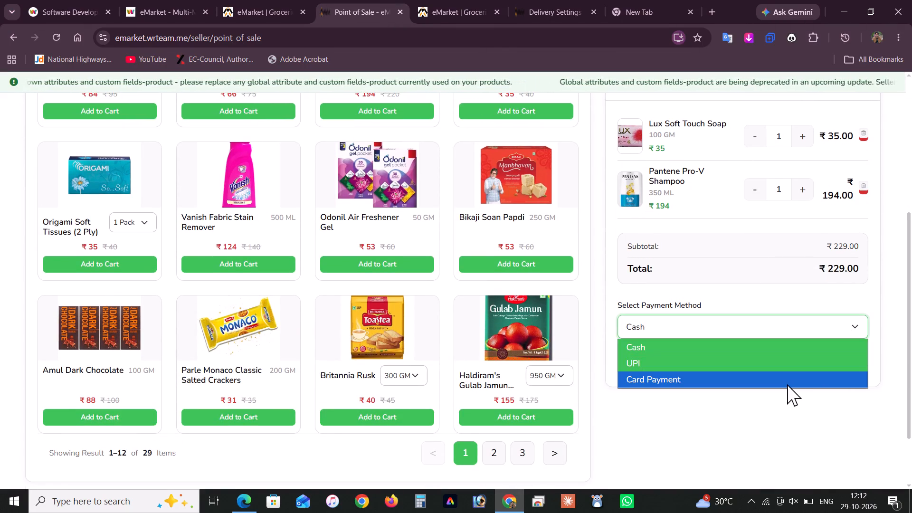
{"action": "left_click", "coordinate": [788, 377]}
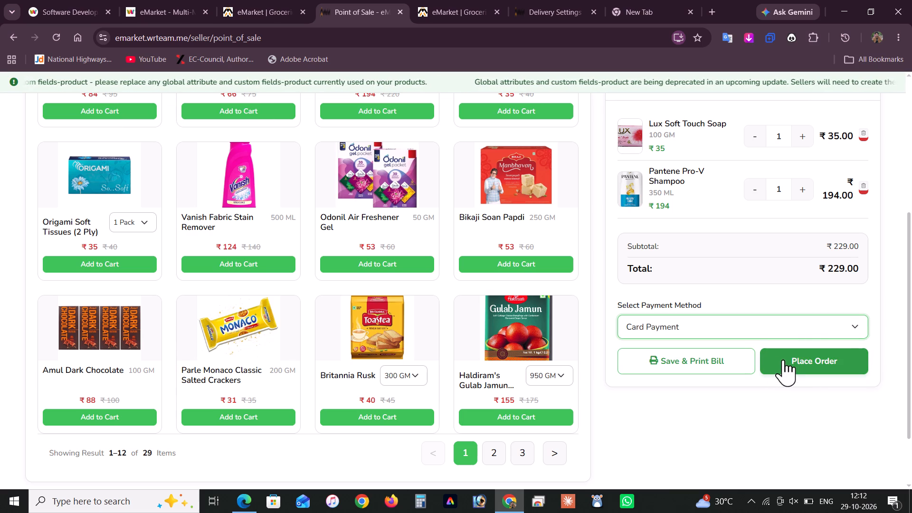
{"action": "left_click", "coordinate": [783, 360]}
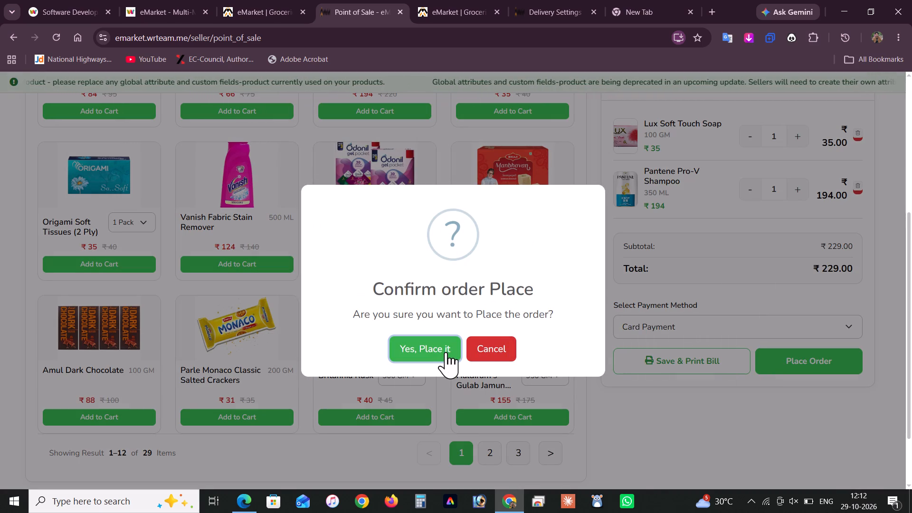
{"action": "left_click", "coordinate": [463, 348]}
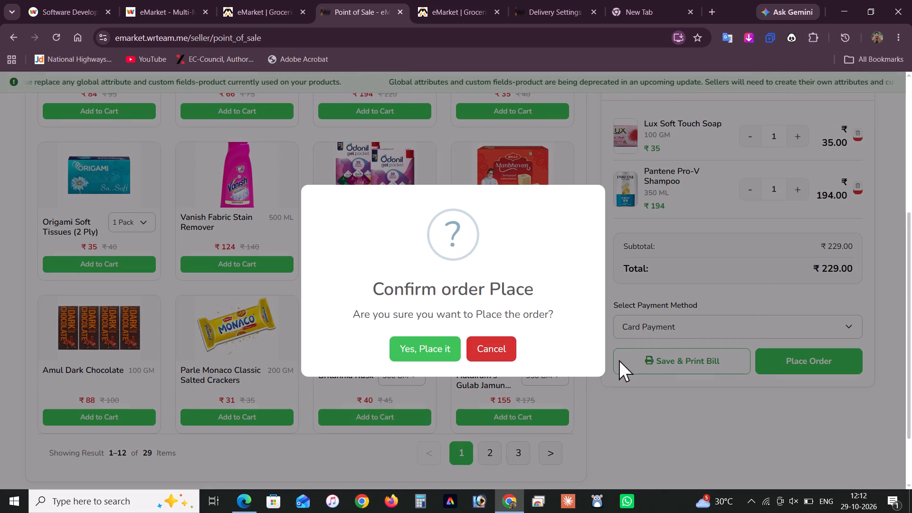
{"action": "left_click", "coordinate": [427, 348]}
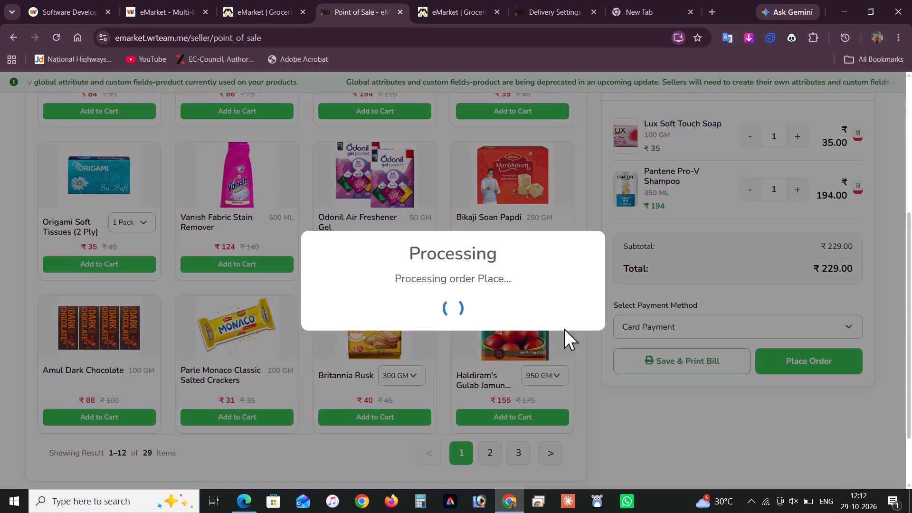
{"action": "left_click", "coordinate": [445, 341]}
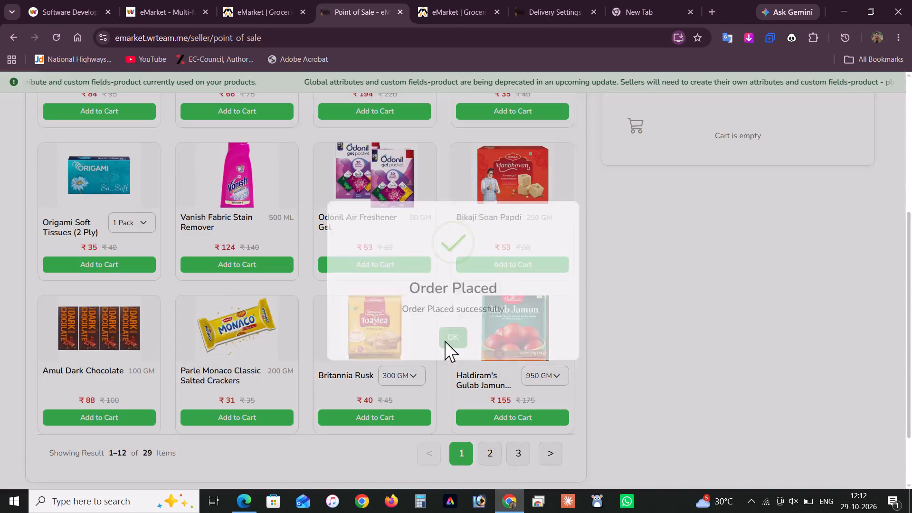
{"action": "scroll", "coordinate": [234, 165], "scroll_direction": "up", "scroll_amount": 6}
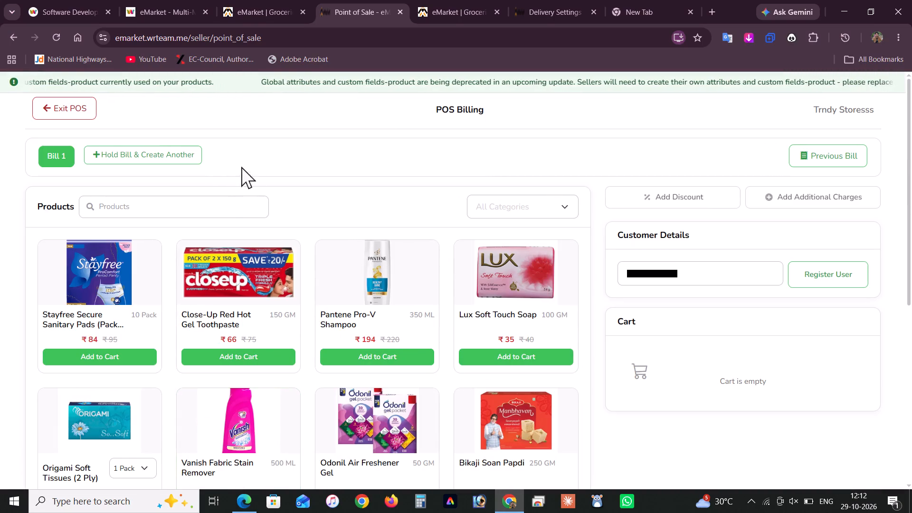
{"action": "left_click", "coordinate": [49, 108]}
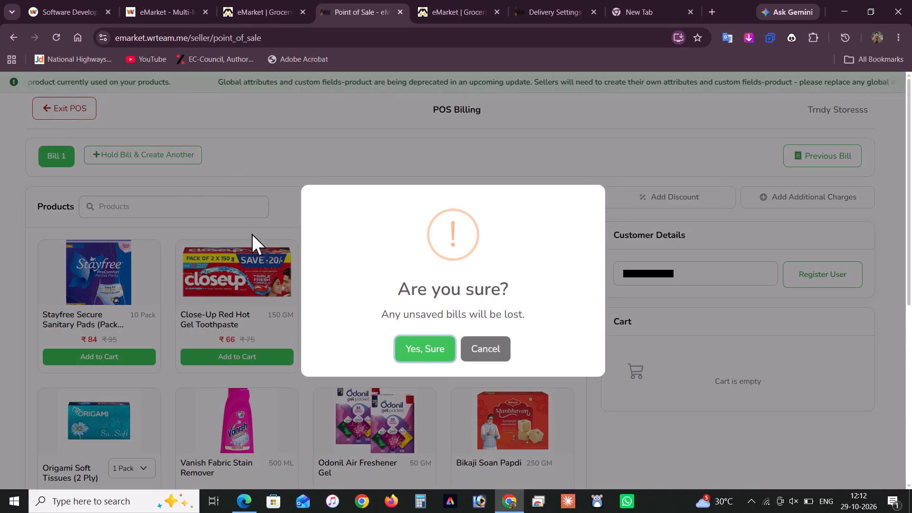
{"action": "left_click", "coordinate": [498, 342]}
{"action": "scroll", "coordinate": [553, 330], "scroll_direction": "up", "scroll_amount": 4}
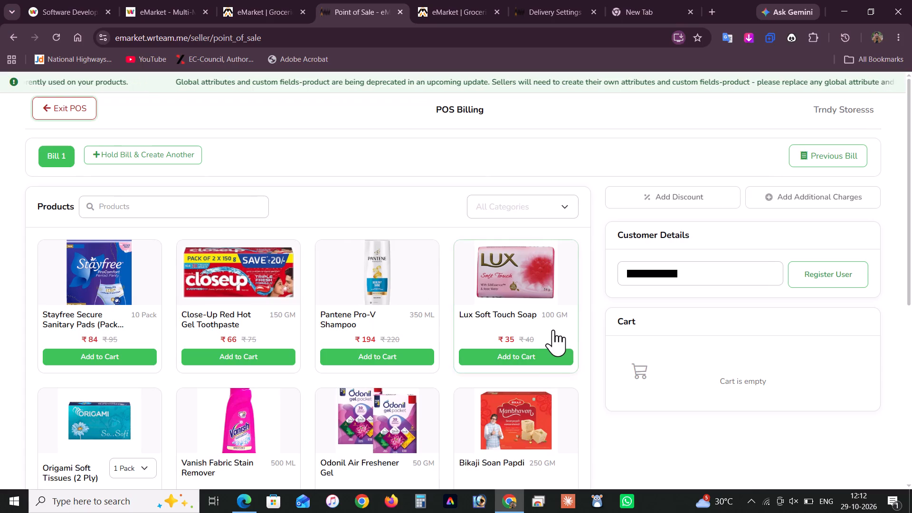
Add Lux Soft Touch Soap, Pantene Pro-V Shampoo, Close-Up Red Hot Gel Toothpaste and Stayfree Secure Sanitary Pads to Bill 1's cart.
{"action": "scroll", "coordinate": [553, 330], "scroll_direction": "down", "scroll_amount": 7}
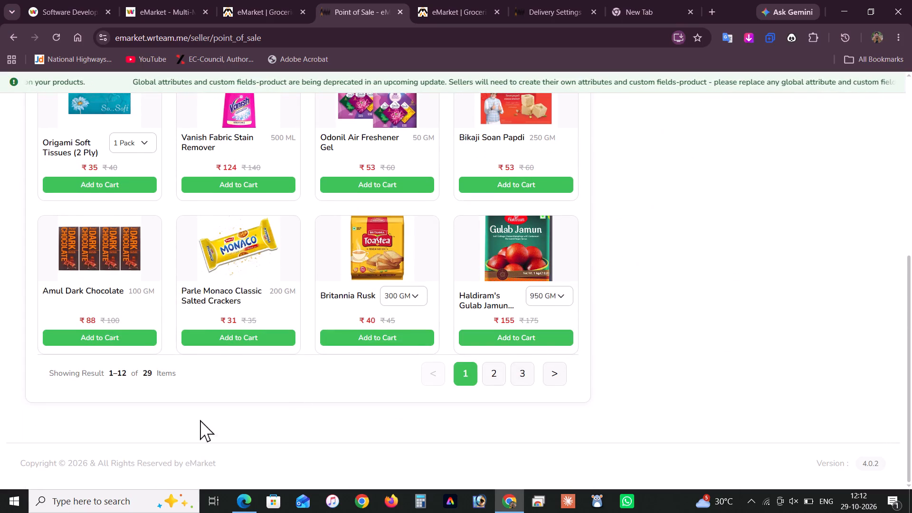
{"action": "scroll", "coordinate": [299, 290], "scroll_direction": "up", "scroll_amount": 3}
{"action": "left_click", "coordinate": [519, 264]}
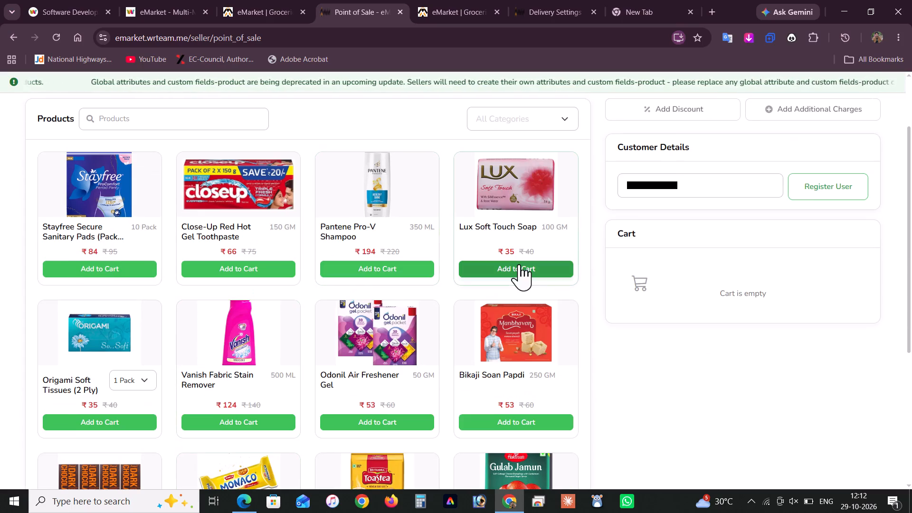
{"action": "left_click", "coordinate": [351, 268]}
{"action": "left_click_drag", "start_coordinate": [283, 270], "coordinate": [278, 270]}
{"action": "left_click", "coordinate": [123, 269]}
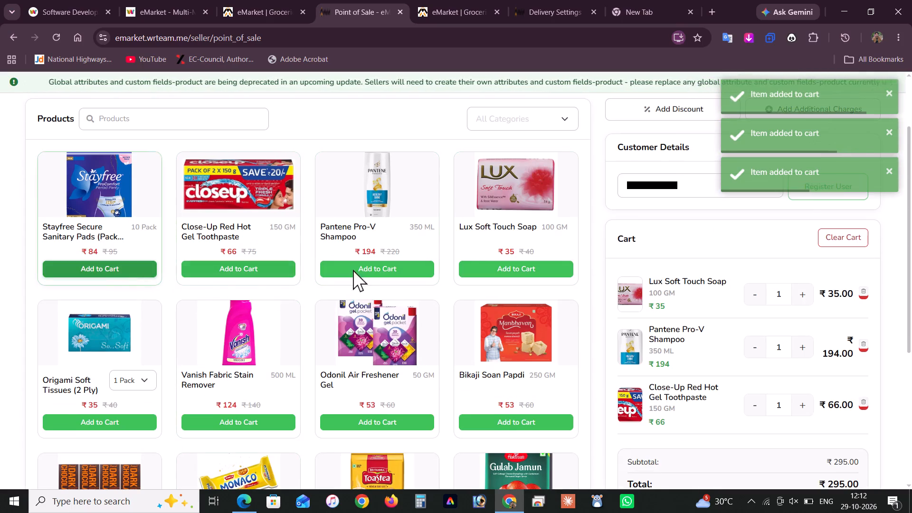
Review Bill 1's cart, the product search field and the available category filter options.
{"action": "scroll", "coordinate": [842, 302], "scroll_direction": "down", "scroll_amount": 3}
{"action": "scroll", "coordinate": [782, 308], "scroll_direction": "up", "scroll_amount": 1}
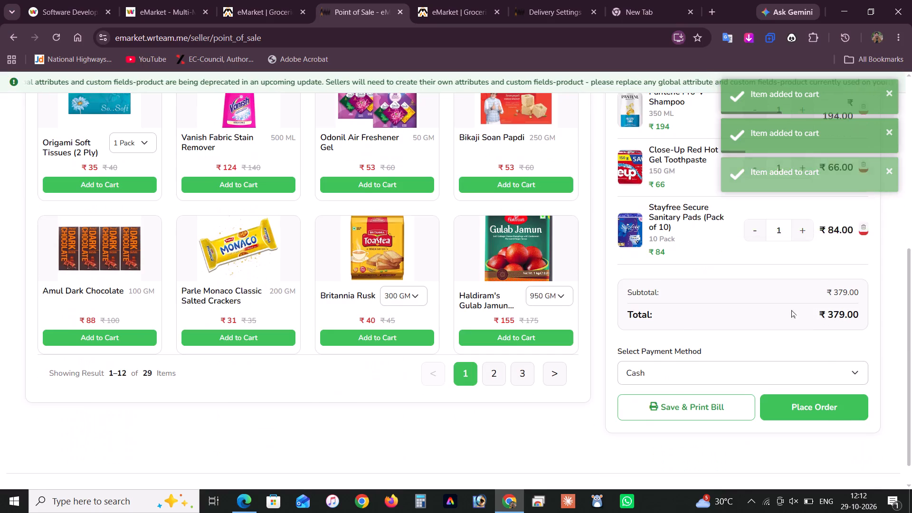
{"action": "scroll", "coordinate": [791, 310], "scroll_direction": "up", "scroll_amount": 6}
{"action": "left_click", "coordinate": [140, 207]}
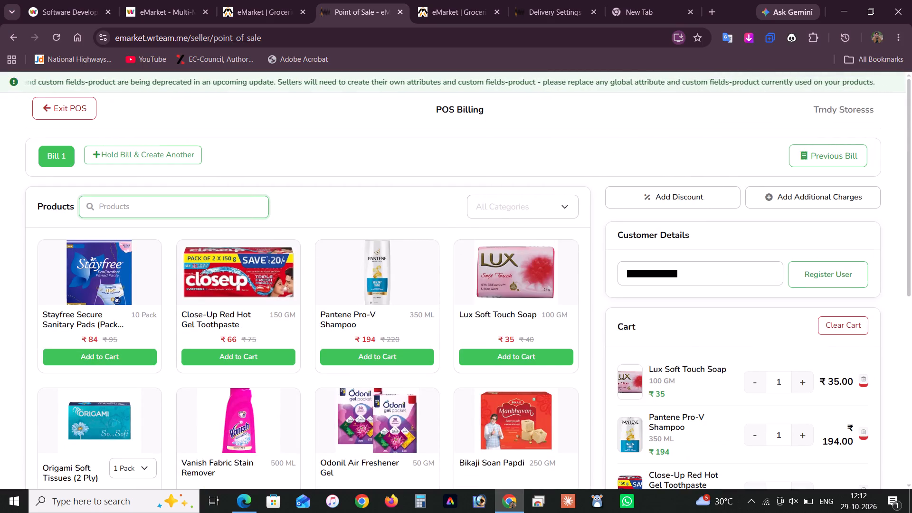
{"action": "left_click", "coordinate": [503, 205]}
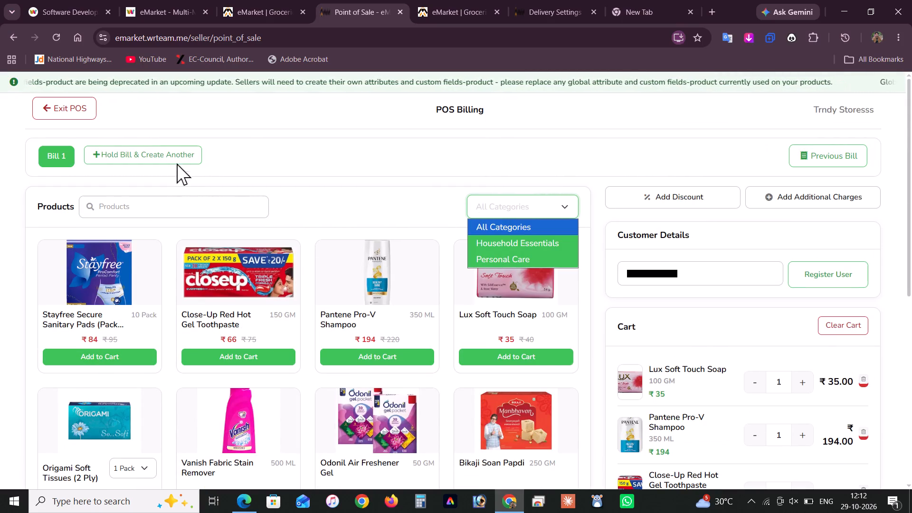
Hold Bill 1 and create another bill, and switch between Bill 1 and Bill 2, ending on Bill 1.
{"action": "left_click", "coordinate": [176, 160]}
{"action": "left_click", "coordinate": [62, 150]}
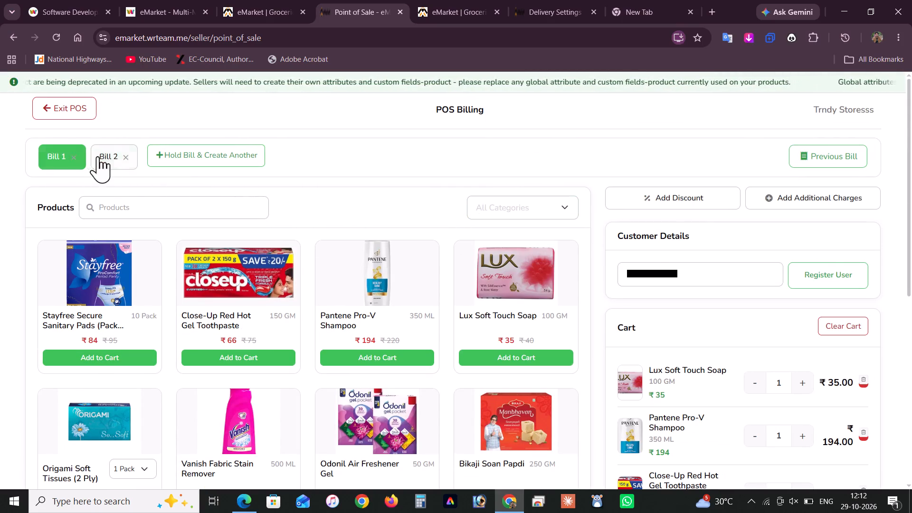
{"action": "left_click", "coordinate": [120, 156]}
{"action": "left_click", "coordinate": [53, 154]}
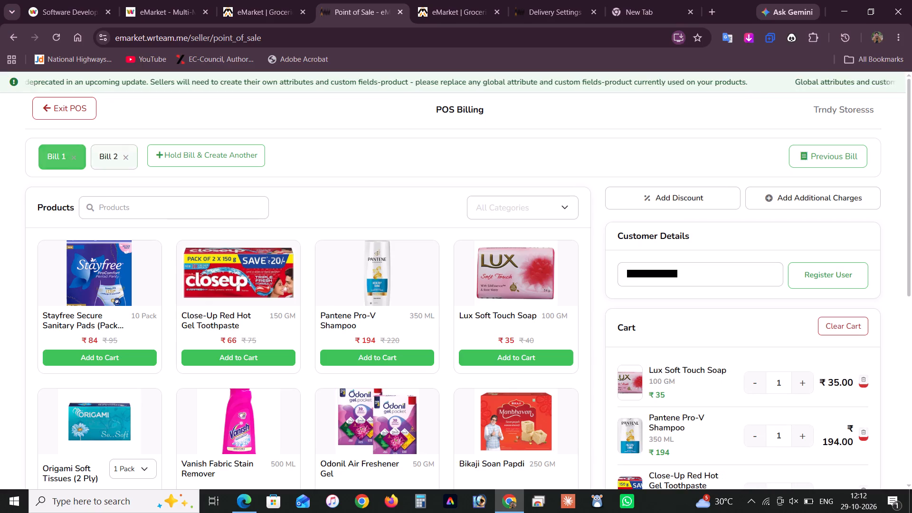
Search the POS products for 51256 and shorten the search text to 5.
{"action": "left_click", "coordinate": [188, 212]}
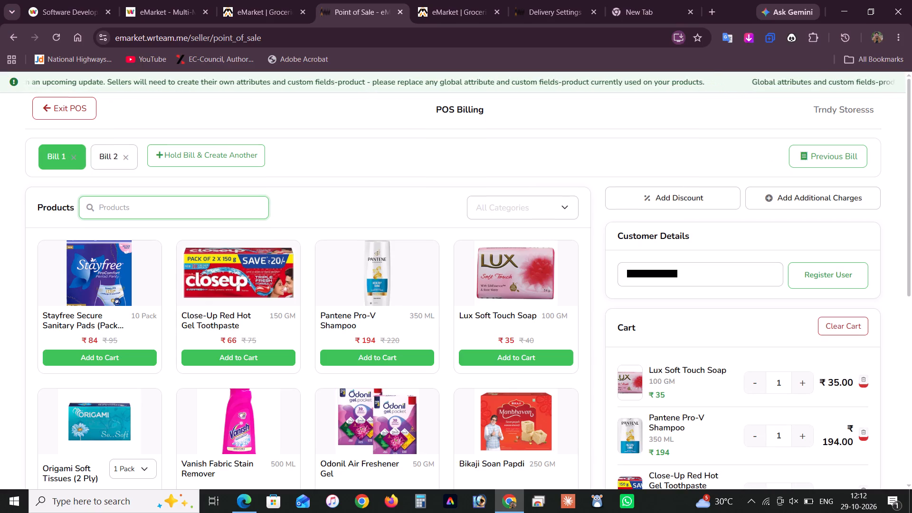
{"action": "type", "text": "51256"}
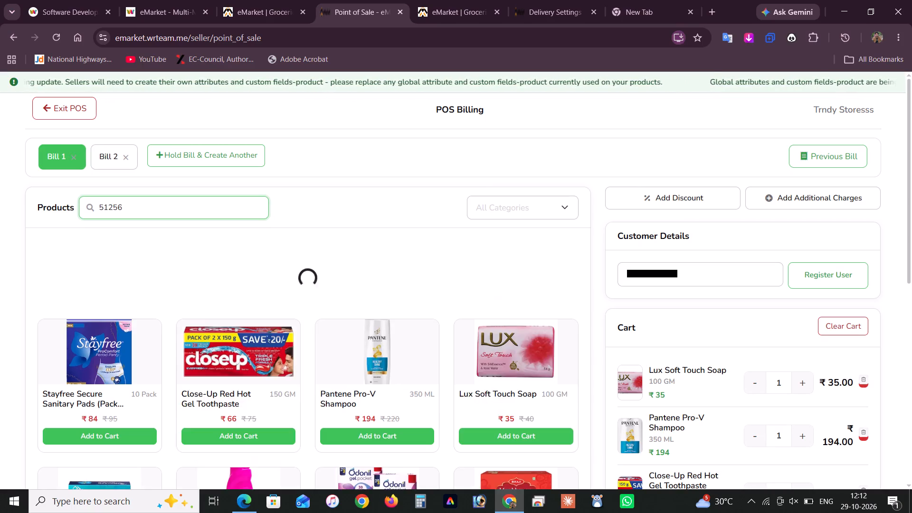
{"action": "key", "text": "BackSpace"}
{"action": "key", "text": "BackSpace"}
{"action": "key", "text": "BackSpace"}
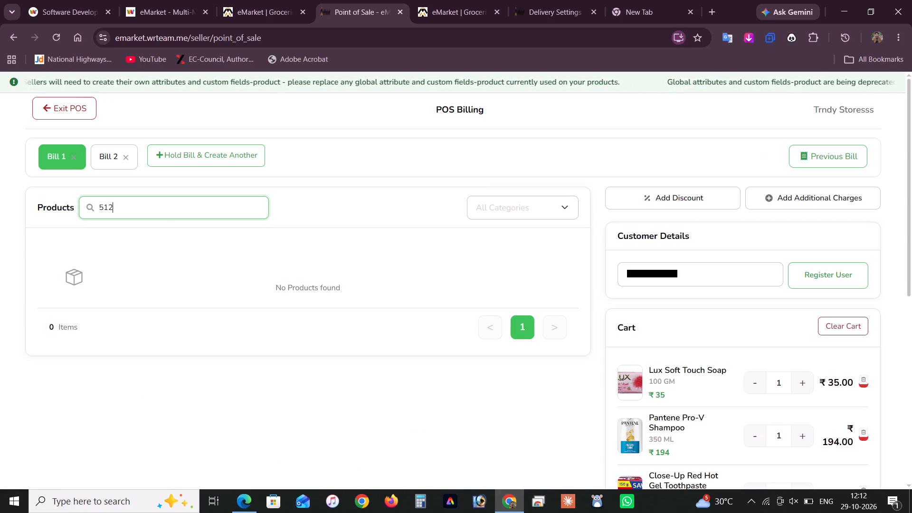
{"action": "key", "text": "BackSpace"}
{"action": "key", "text": "BackSpace"}
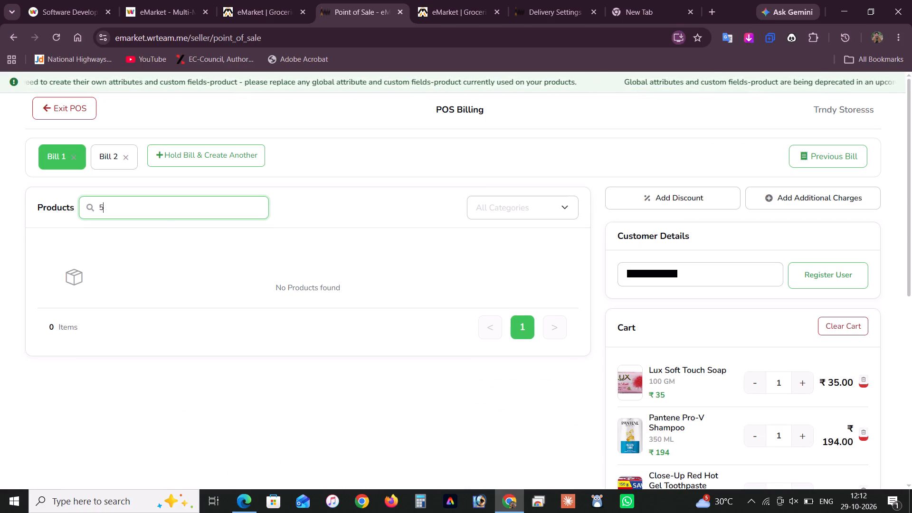
Search the products for 254, shorten the search to 2, and add 24 Mantra Organic Green Chillies to Bill 1's cart.
{"action": "type", "text": "254"}
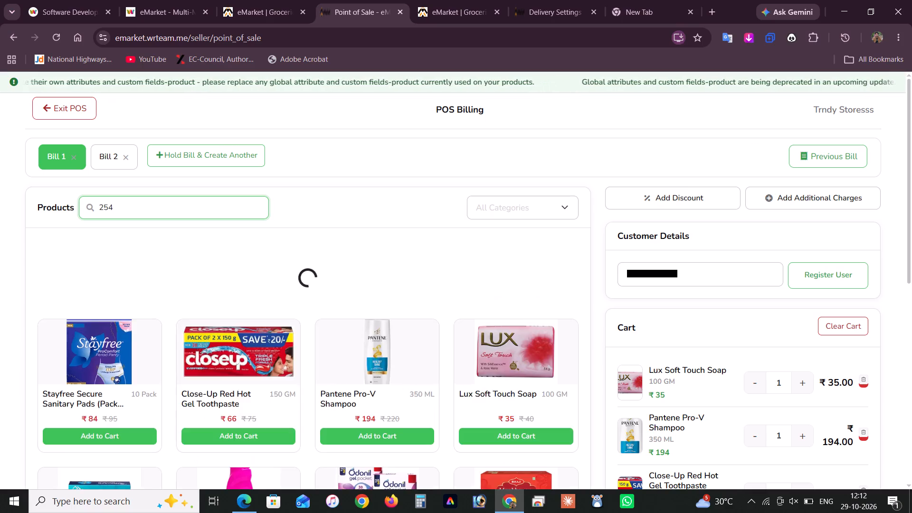
{"action": "key", "text": "BackSpace"}
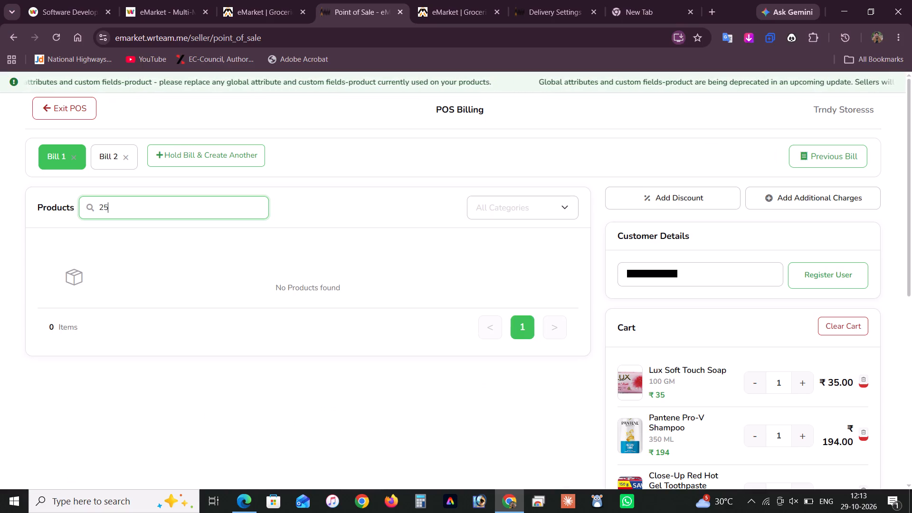
{"action": "key", "text": "BackSpace"}
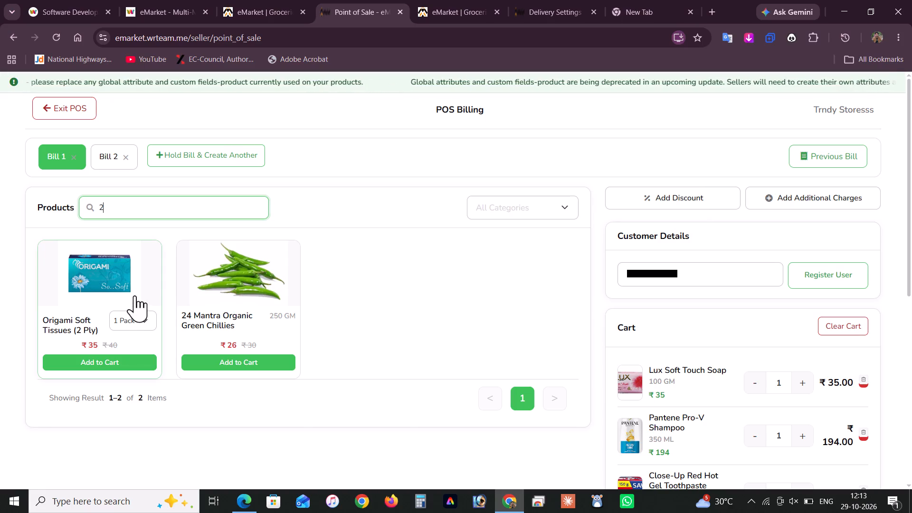
{"action": "left_click", "coordinate": [404, 279]}
{"action": "scroll", "coordinate": [418, 309], "scroll_direction": "down", "scroll_amount": 4}
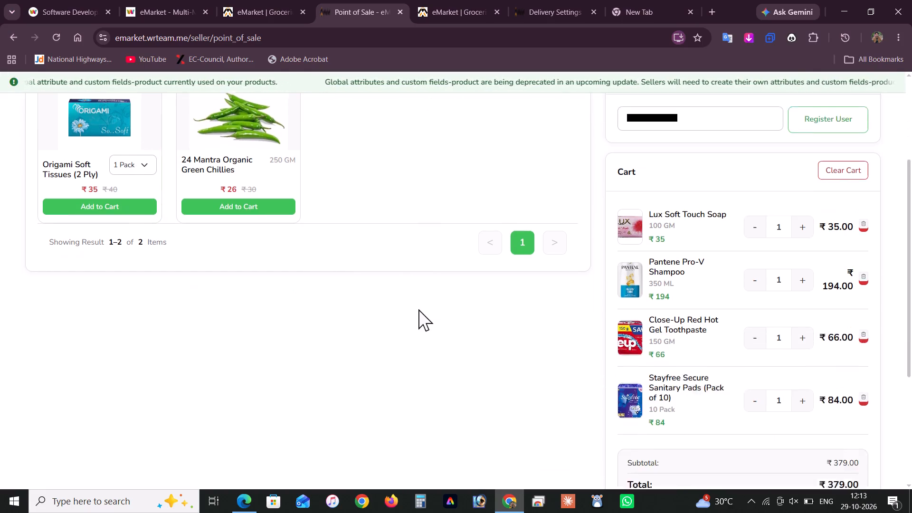
{"action": "scroll", "coordinate": [418, 309], "scroll_direction": "up", "scroll_amount": 5}
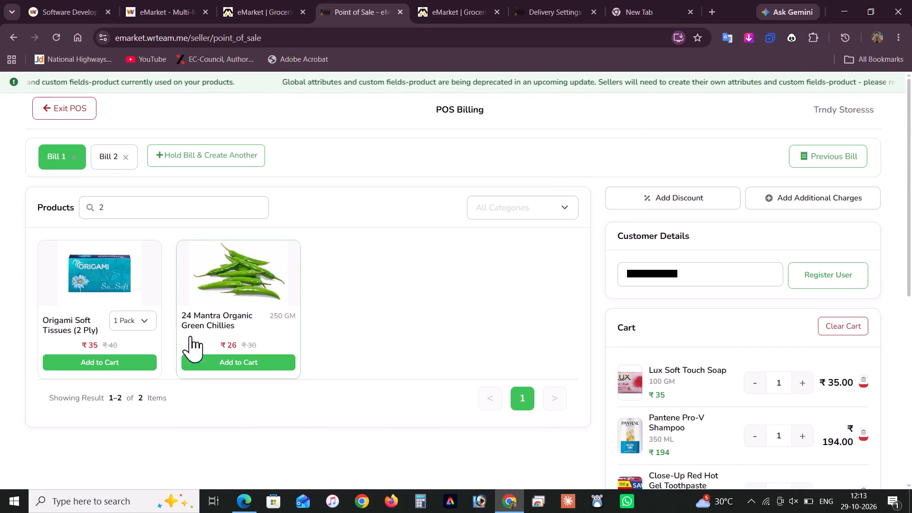
{"action": "left_click", "coordinate": [218, 357]}
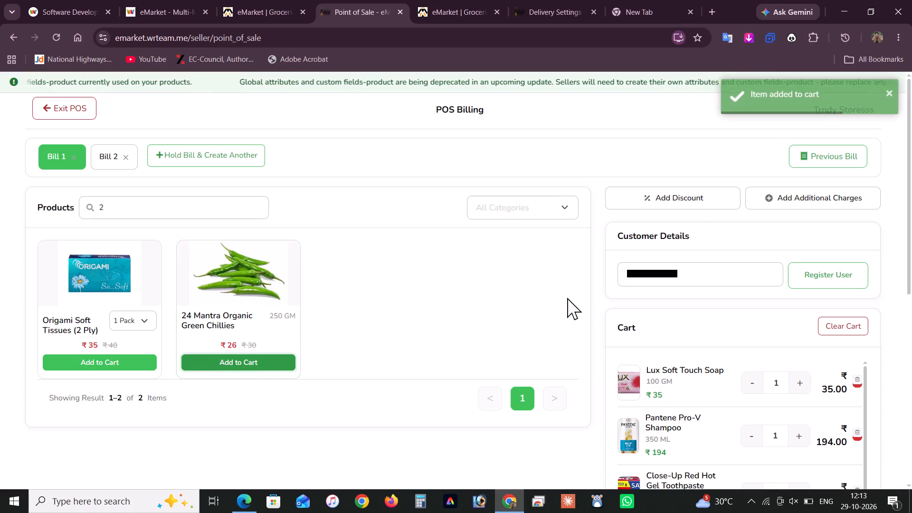
{"action": "left_click", "coordinate": [567, 298]}
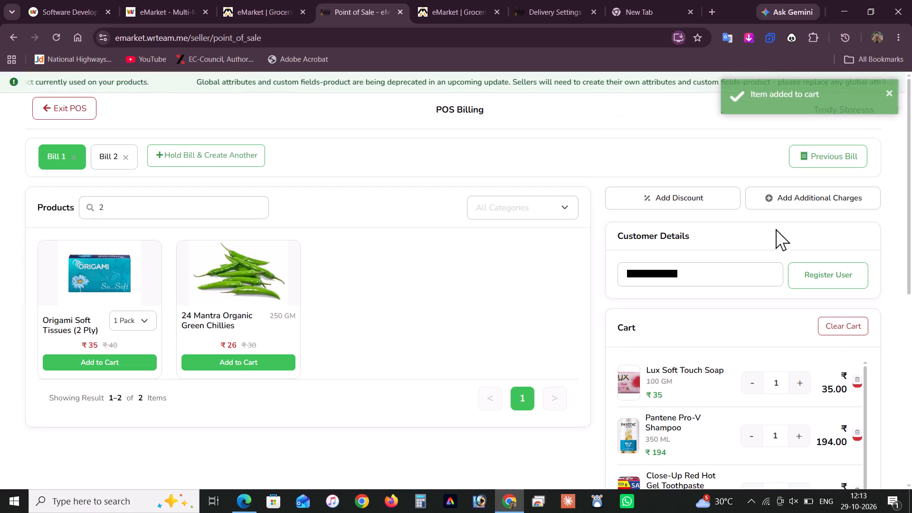
View the additional charges form with its charge name and amount fields, and cancel it.
{"action": "left_click", "coordinate": [800, 198]}
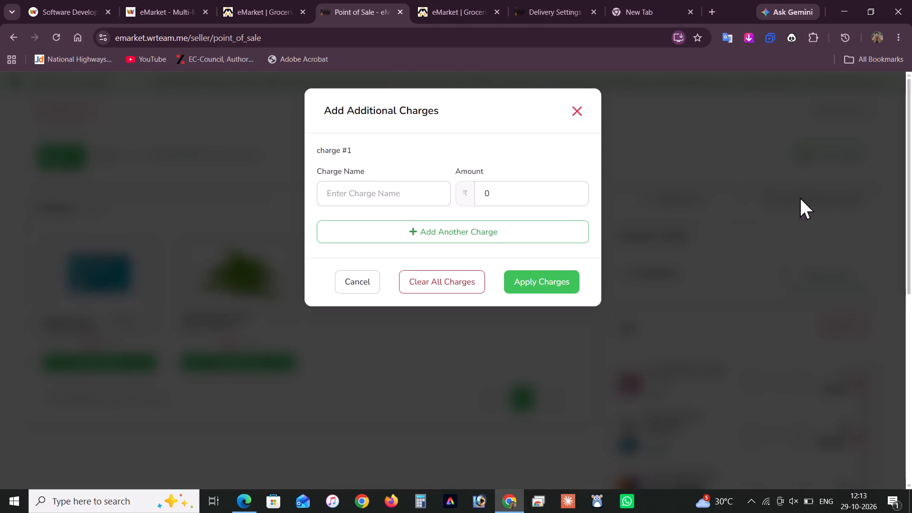
{"action": "left_click", "coordinate": [362, 196]}
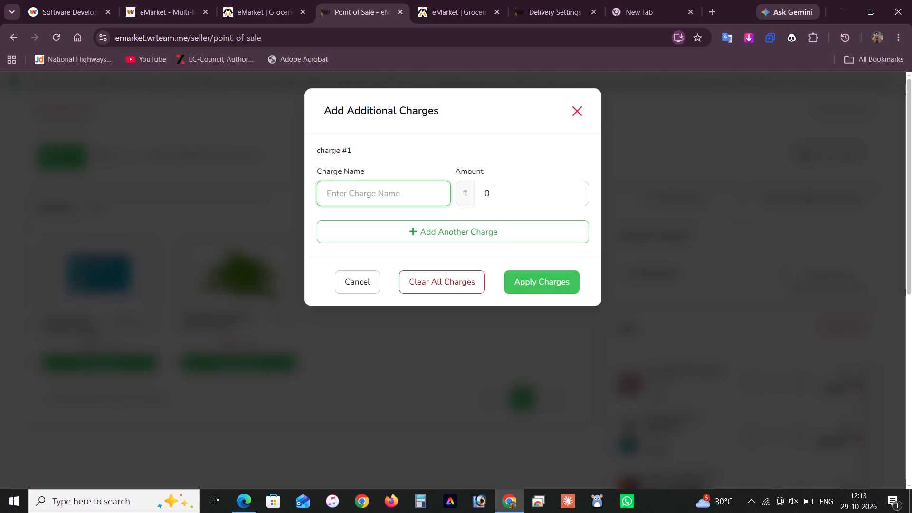
{"action": "left_click", "coordinate": [361, 282]}
Apply a 5% discount to Bill 1.
{"action": "left_click", "coordinate": [720, 199]}
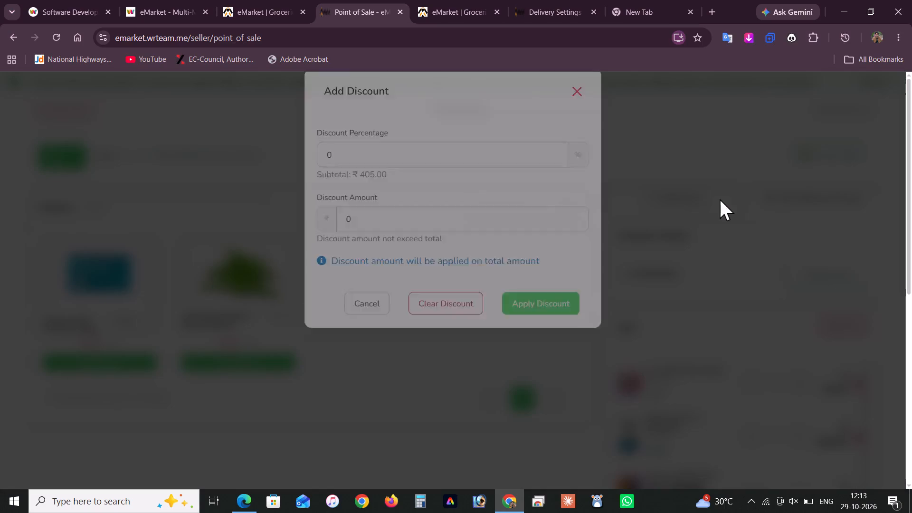
{"action": "left_click", "coordinate": [459, 172]}
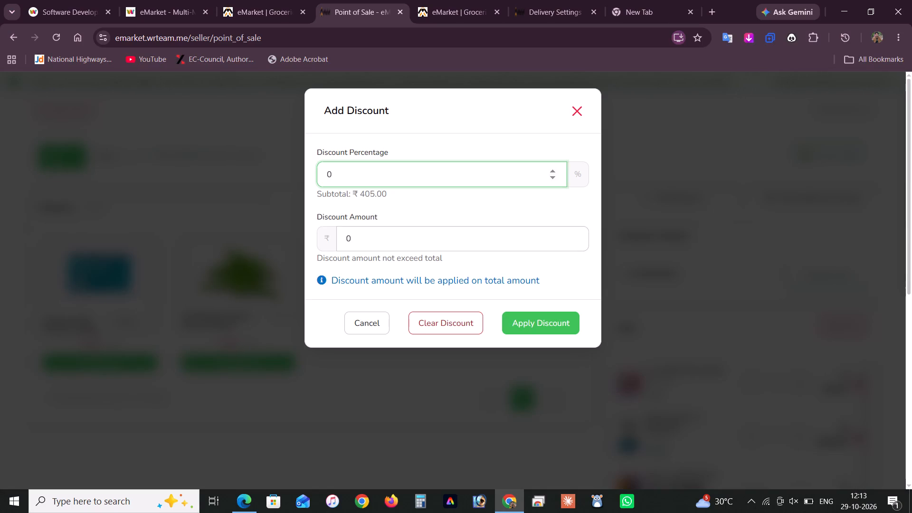
{"action": "key", "text": "5"}
{"action": "left_click", "coordinate": [561, 271]}
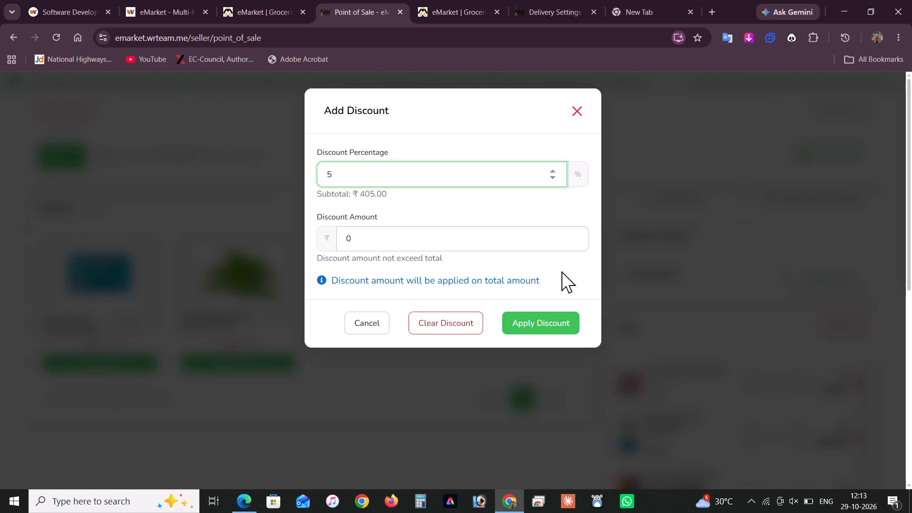
{"action": "left_click", "coordinate": [537, 315]}
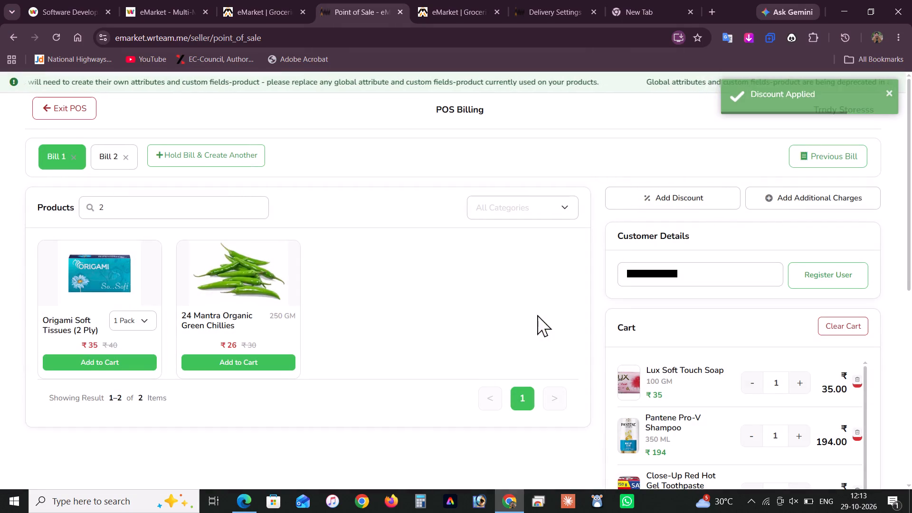
Check Bill 1's cart and totals, save and print the bill with Cash as payment method, and confirm placing the order.
{"action": "scroll", "coordinate": [765, 259], "scroll_direction": "down", "scroll_amount": 5}
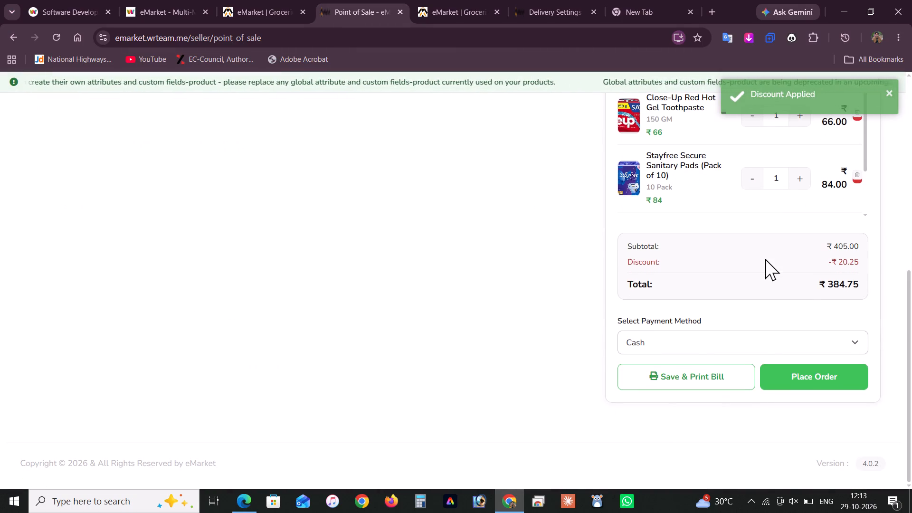
{"action": "scroll", "coordinate": [765, 259], "scroll_direction": "up", "scroll_amount": 1}
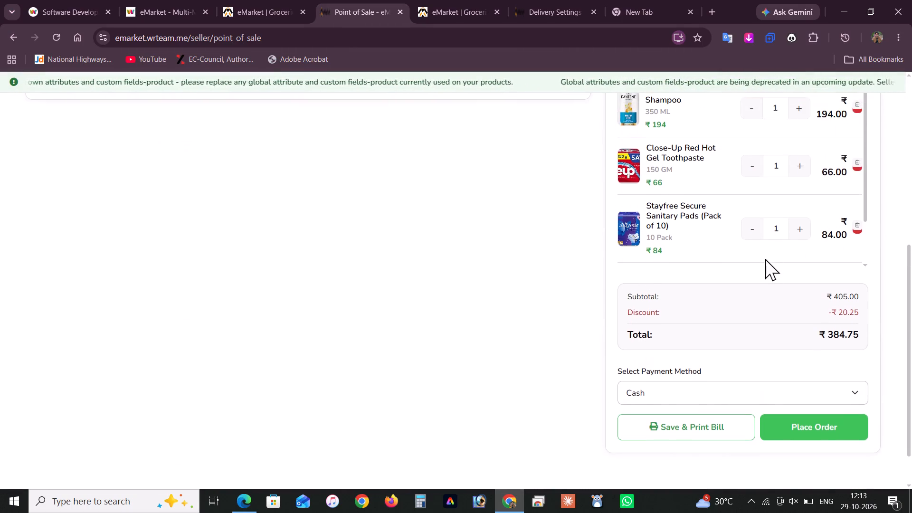
{"action": "scroll", "coordinate": [765, 259], "scroll_direction": "down", "scroll_amount": 6}
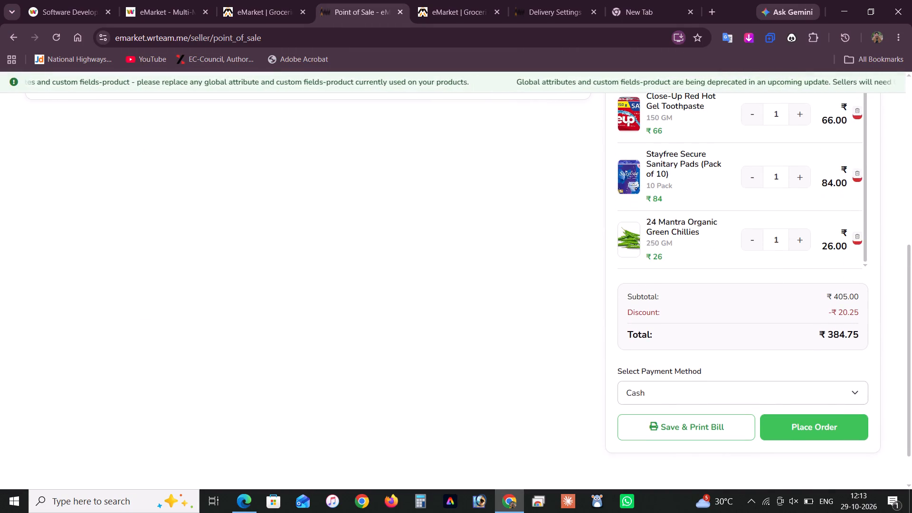
{"action": "scroll", "coordinate": [765, 259], "scroll_direction": "down", "scroll_amount": 4}
{"action": "scroll", "coordinate": [754, 311], "scroll_direction": "down", "scroll_amount": 3}
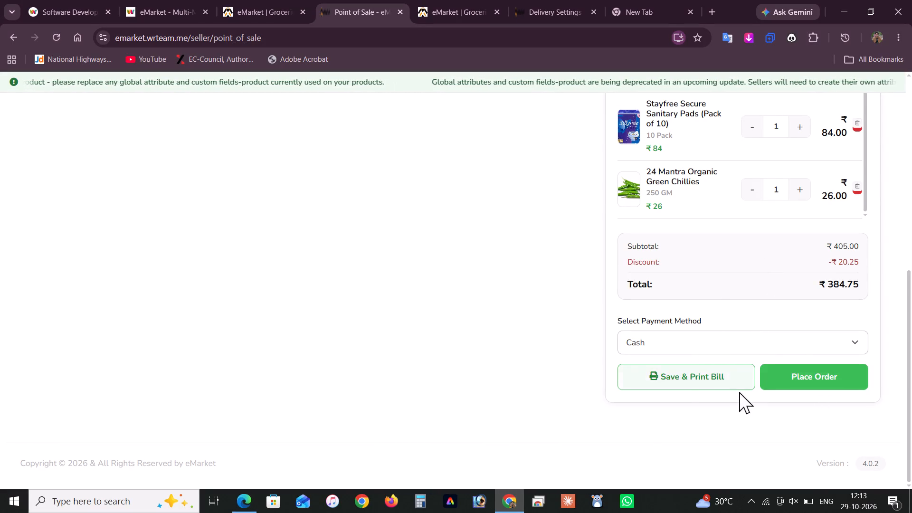
{"action": "left_click", "coordinate": [704, 380]}
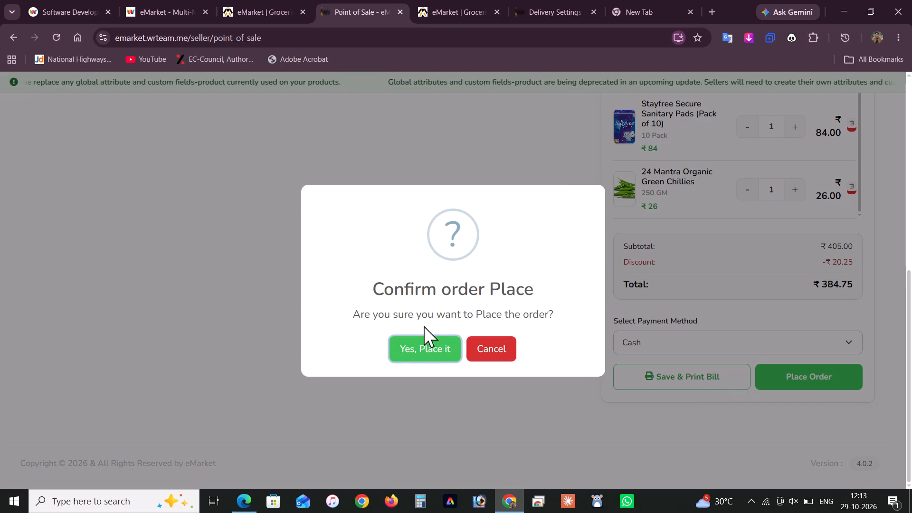
{"action": "left_click", "coordinate": [419, 347]}
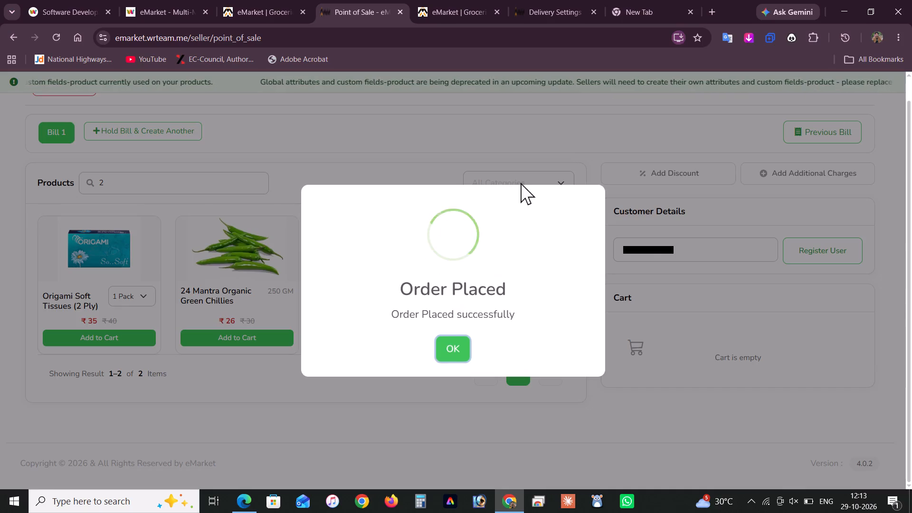
Examine the order's invoice in the print preview, cancel printing, and dismiss the order confirmation.
{"action": "left_click_drag", "start_coordinate": [458, 346], "coordinate": [469, 332]}
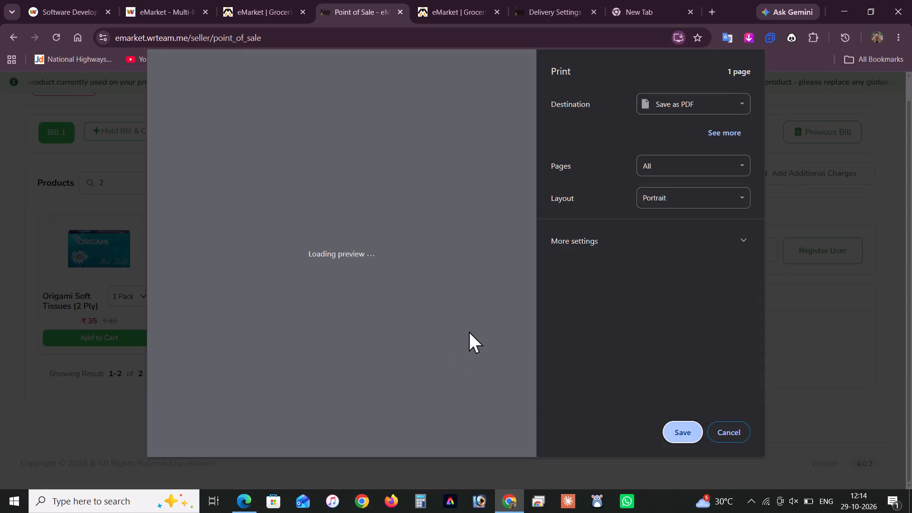
{"action": "left_click_drag", "start_coordinate": [469, 332], "coordinate": [459, 254]}
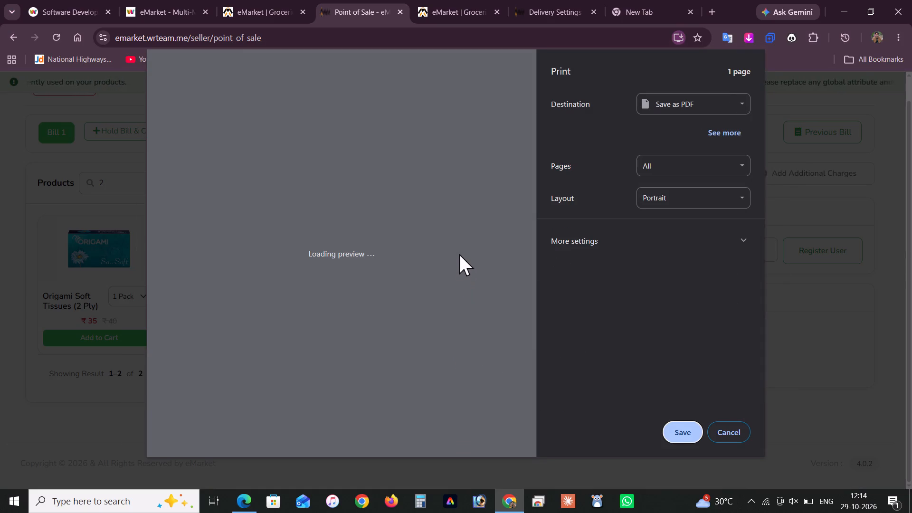
{"action": "left_click_drag", "start_coordinate": [459, 254], "coordinate": [462, 251]}
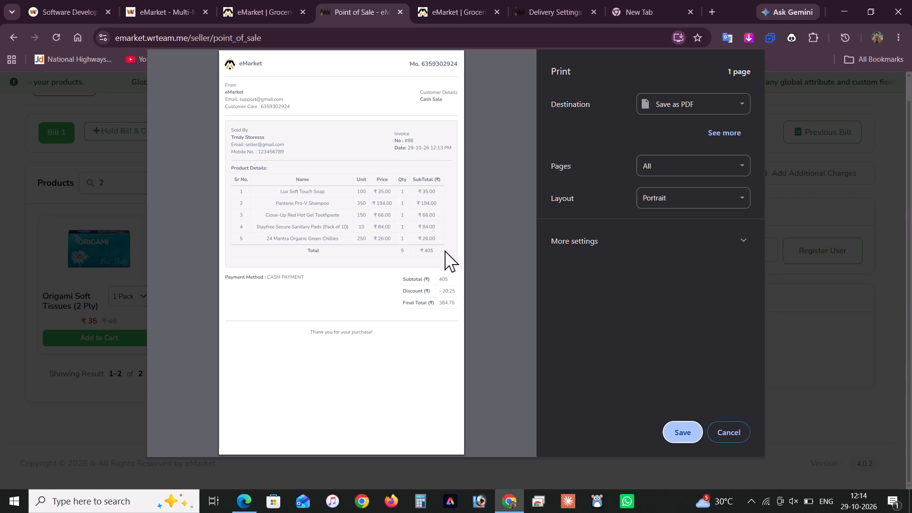
{"action": "scroll", "coordinate": [413, 204], "scroll_direction": "down", "scroll_amount": 2}
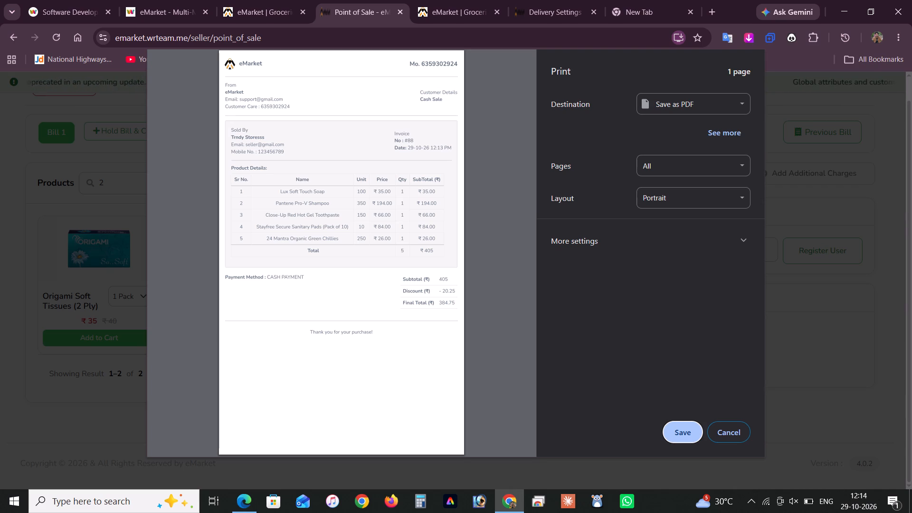
{"action": "left_click", "coordinate": [722, 431]}
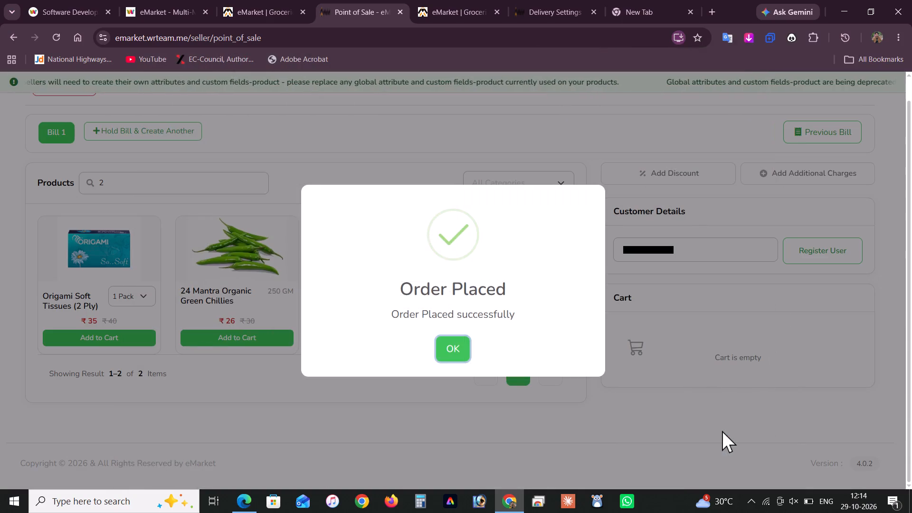
{"action": "left_click", "coordinate": [663, 302]}
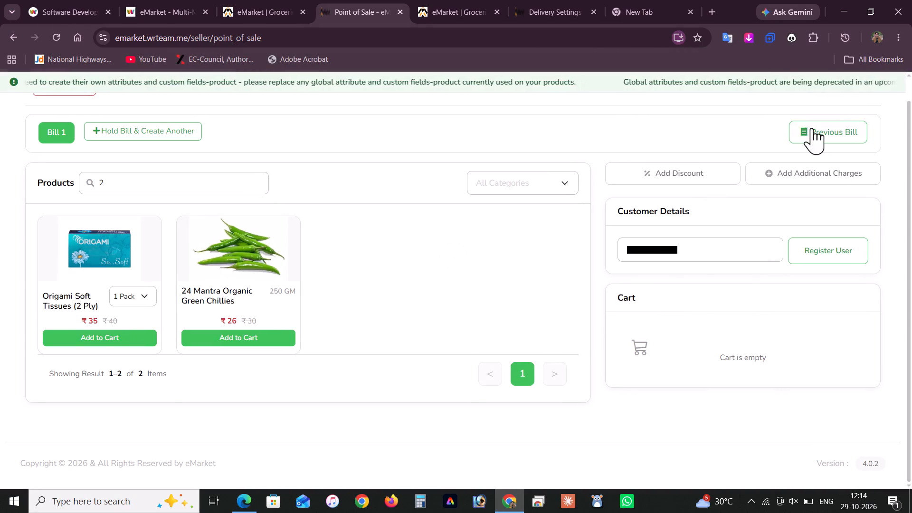
Load the previous bill and review its customer details, cart items, discount, total and payment options.
{"action": "scroll", "coordinate": [812, 128], "scroll_direction": "up", "scroll_amount": 2}
{"action": "left_click", "coordinate": [824, 152]}
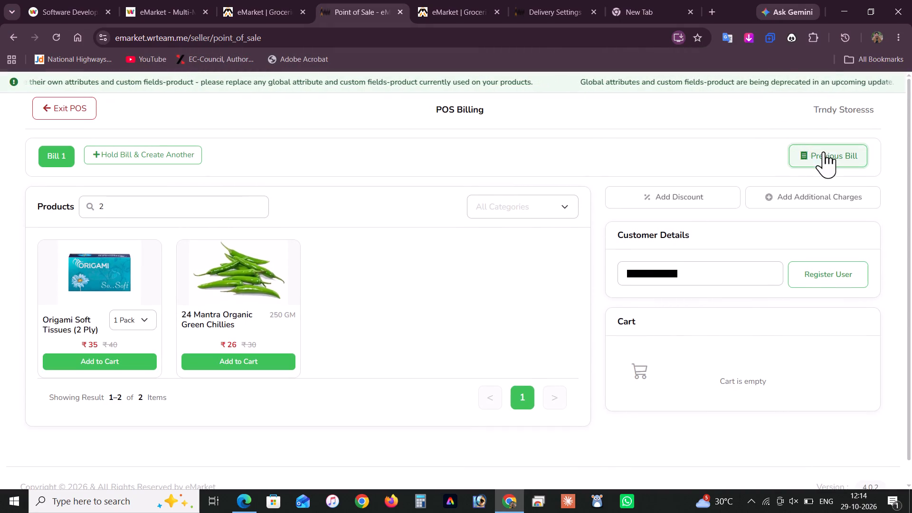
{"action": "scroll", "coordinate": [797, 303], "scroll_direction": "down", "scroll_amount": 3}
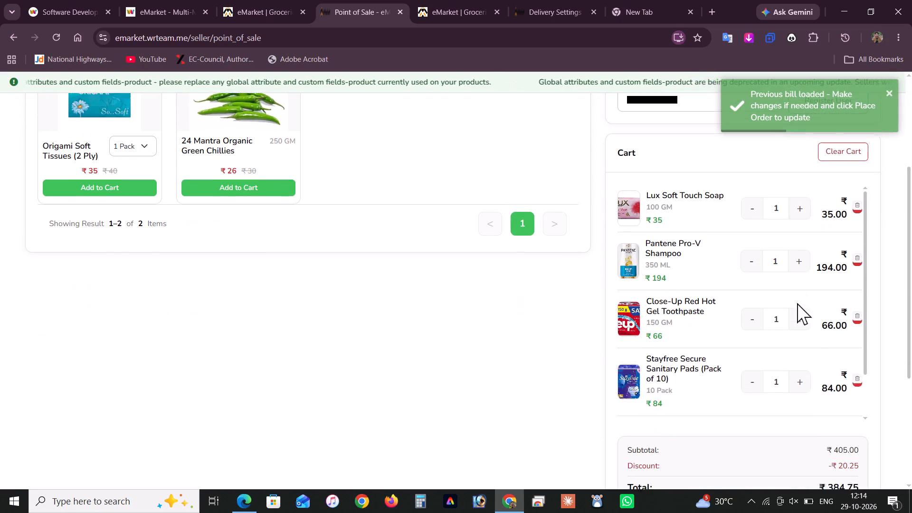
{"action": "scroll", "coordinate": [797, 303], "scroll_direction": "down", "scroll_amount": 8}
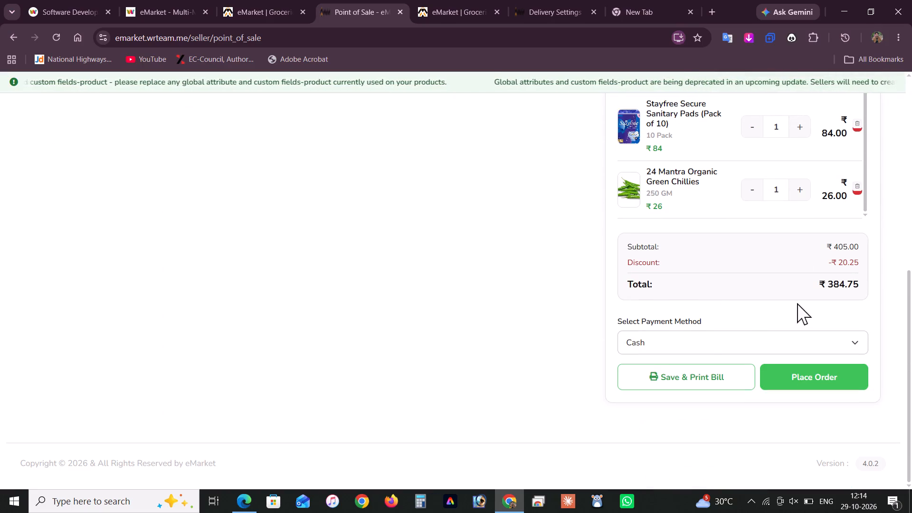
{"action": "scroll", "coordinate": [797, 303], "scroll_direction": "up", "scroll_amount": 6}
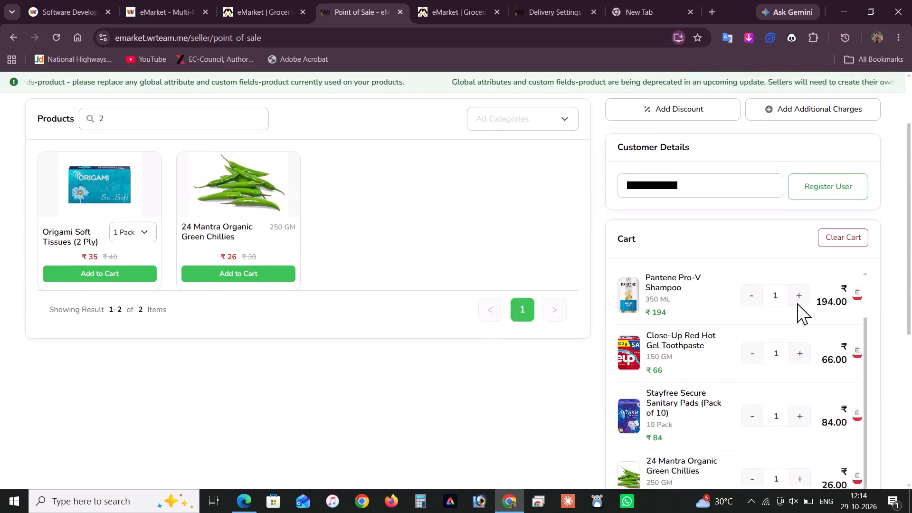
{"action": "scroll", "coordinate": [797, 303], "scroll_direction": "up", "scroll_amount": 4}
{"action": "scroll", "coordinate": [797, 303], "scroll_direction": "down", "scroll_amount": 1}
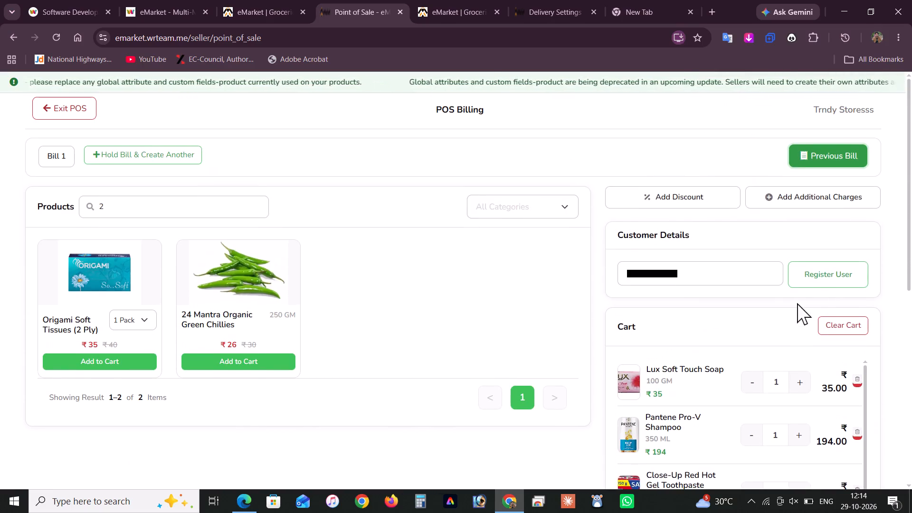
{"action": "scroll", "coordinate": [797, 303], "scroll_direction": "down", "scroll_amount": 3}
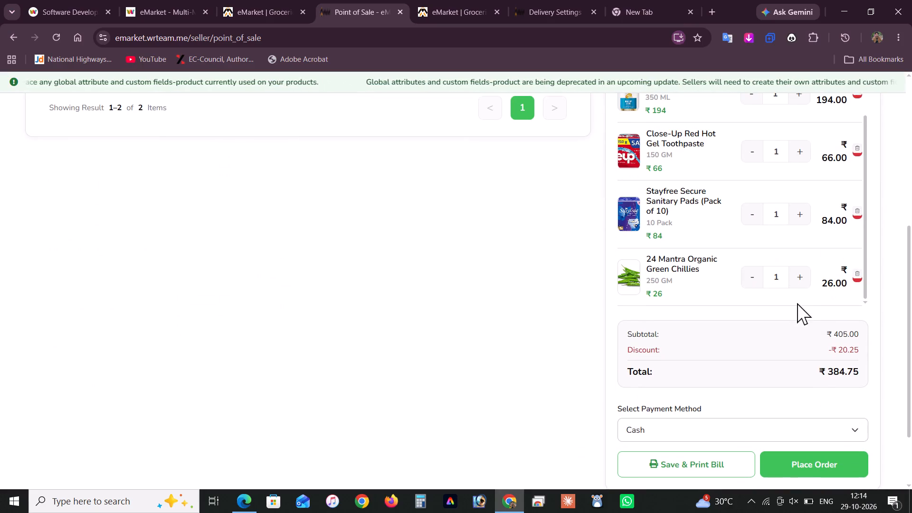
{"action": "scroll", "coordinate": [797, 303], "scroll_direction": "down", "scroll_amount": 2}
{"action": "scroll", "coordinate": [797, 303], "scroll_direction": "up", "scroll_amount": 3}
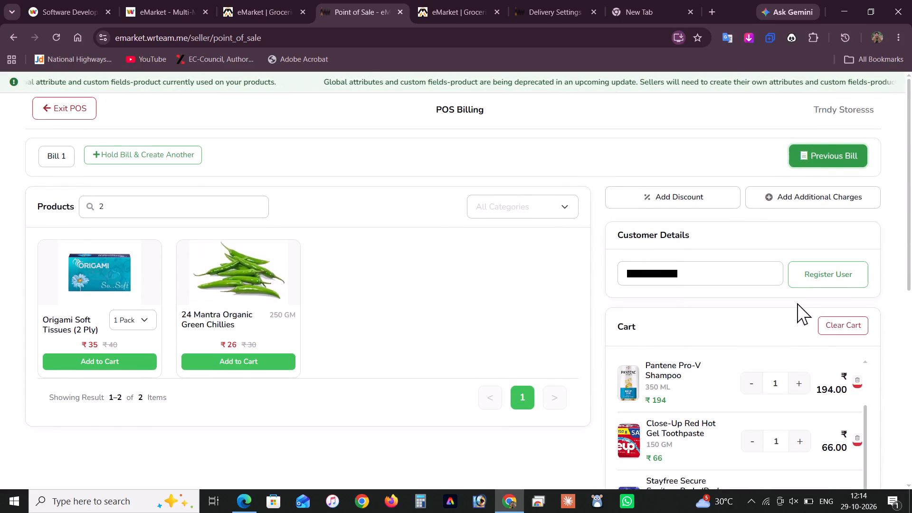
{"action": "scroll", "coordinate": [797, 303], "scroll_direction": "up", "scroll_amount": 2}
Go back from POS billing to the Thermal Print Settings page and examine its options and the seller panel's navigation sections.
{"action": "scroll", "coordinate": [239, 146], "scroll_direction": "right", "scroll_amount": 6}
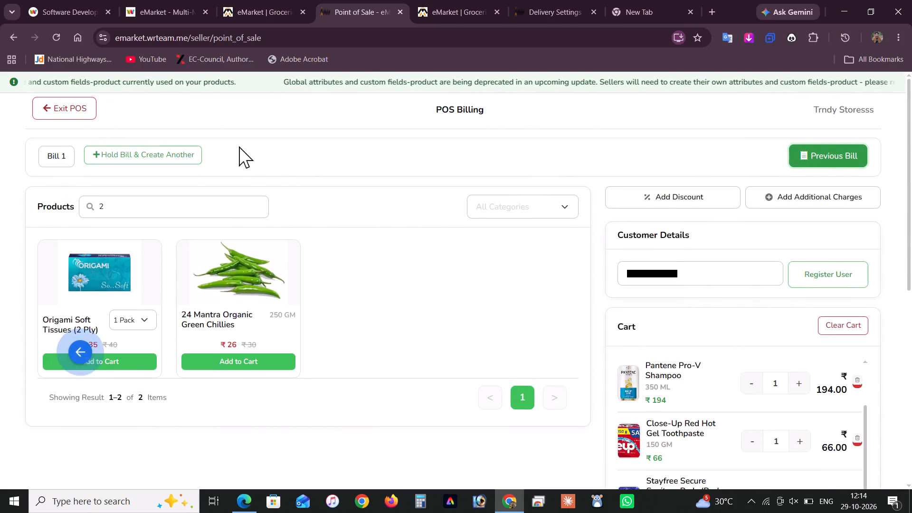
{"action": "scroll", "coordinate": [446, 256], "scroll_direction": "down", "scroll_amount": 1}
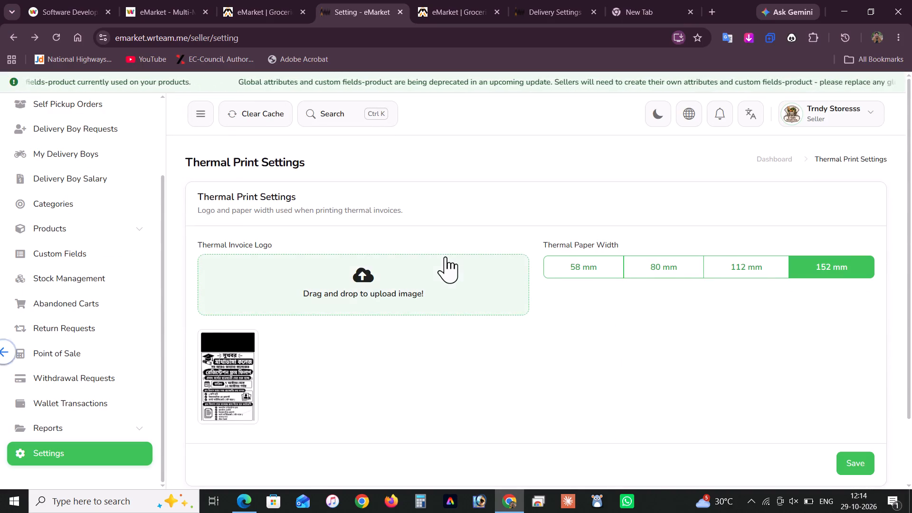
{"action": "scroll", "coordinate": [446, 256], "scroll_direction": "down", "scroll_amount": 1}
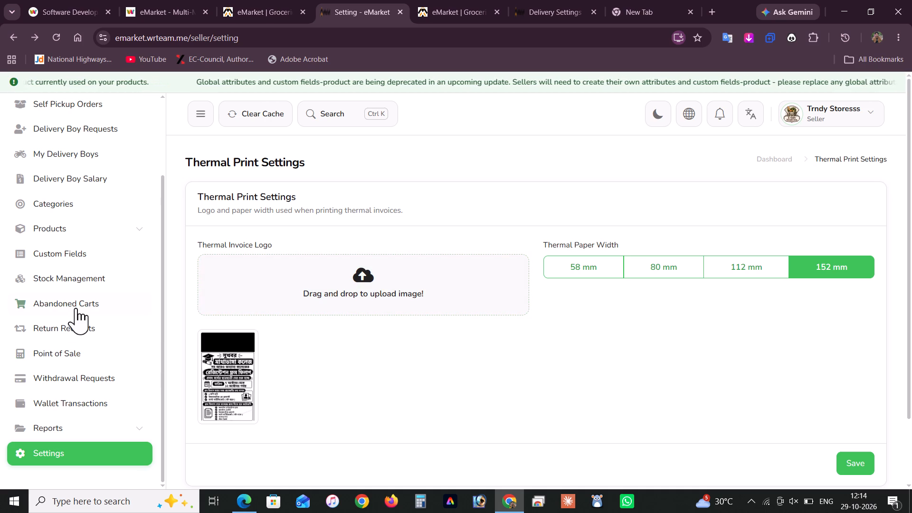
{"action": "scroll", "coordinate": [76, 308], "scroll_direction": "up", "scroll_amount": 5}
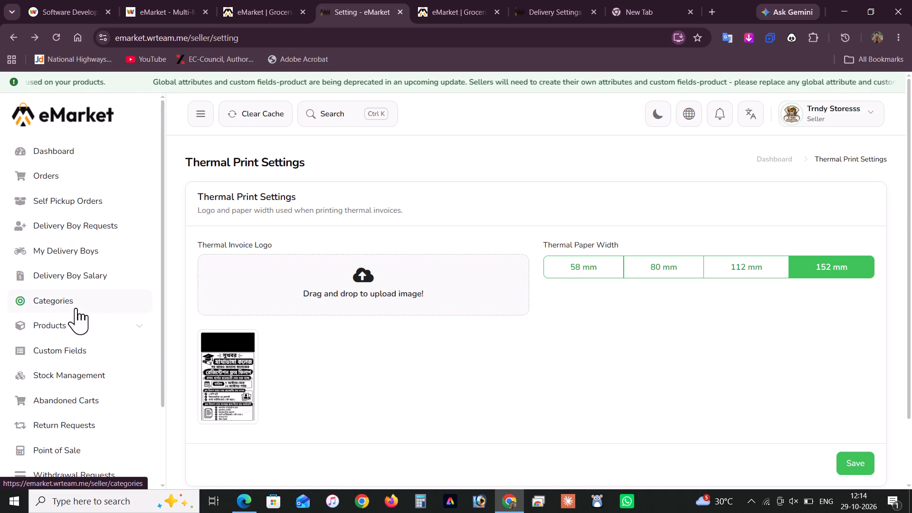
{"action": "scroll", "coordinate": [76, 308], "scroll_direction": "down", "scroll_amount": 3}
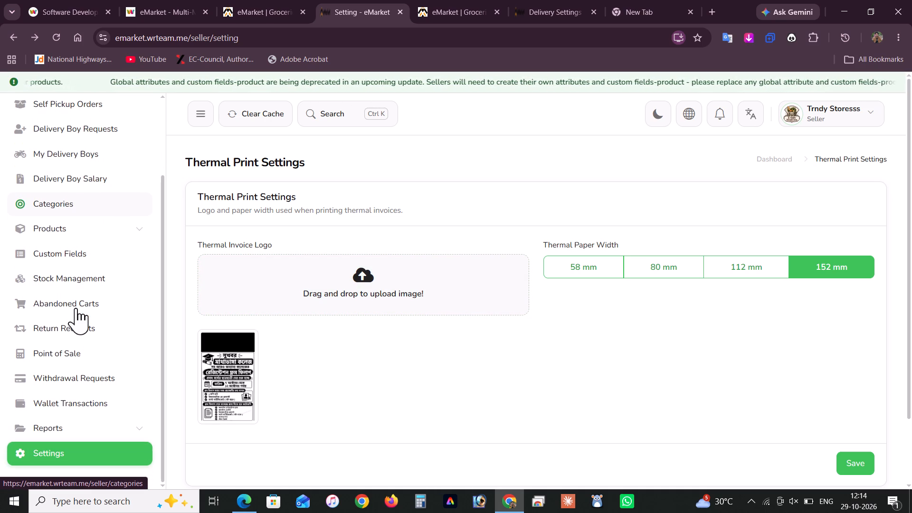
{"action": "scroll", "coordinate": [76, 308], "scroll_direction": "down", "scroll_amount": 5}
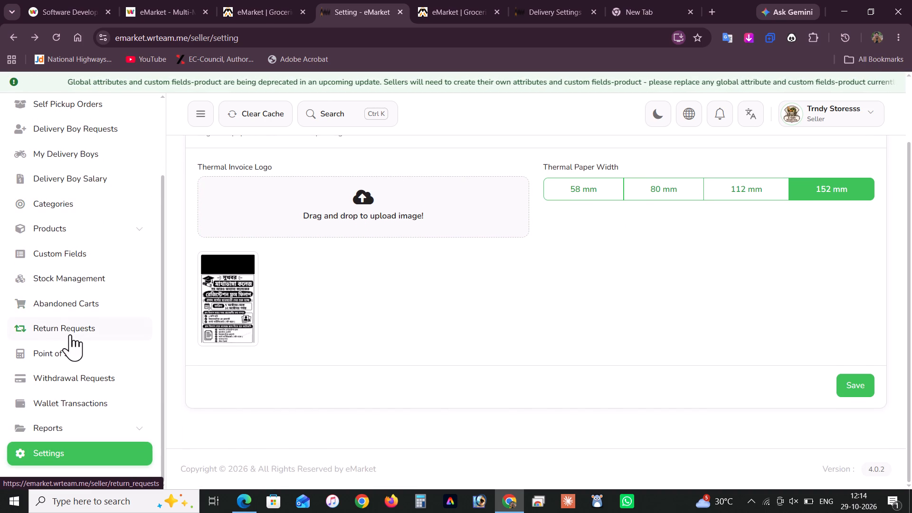
{"action": "scroll", "coordinate": [70, 334], "scroll_direction": "down", "scroll_amount": 3}
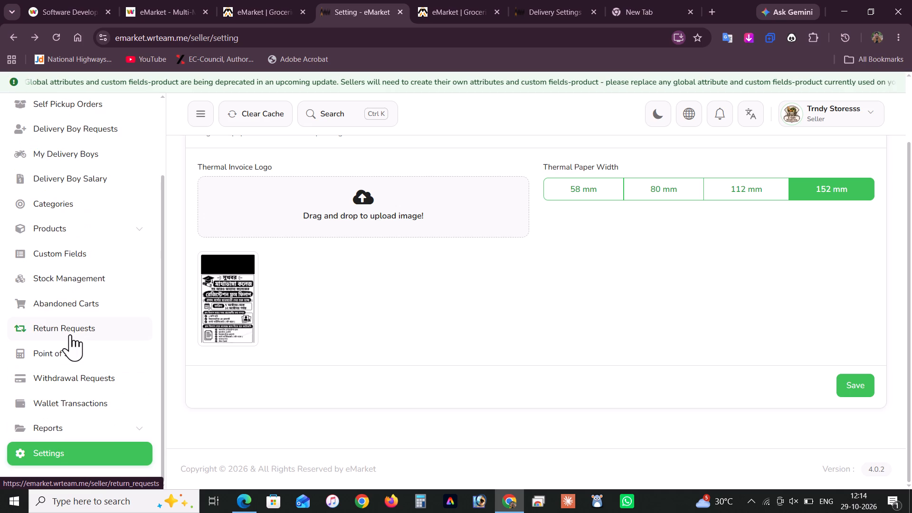
{"action": "scroll", "coordinate": [70, 334], "scroll_direction": "down", "scroll_amount": 1}
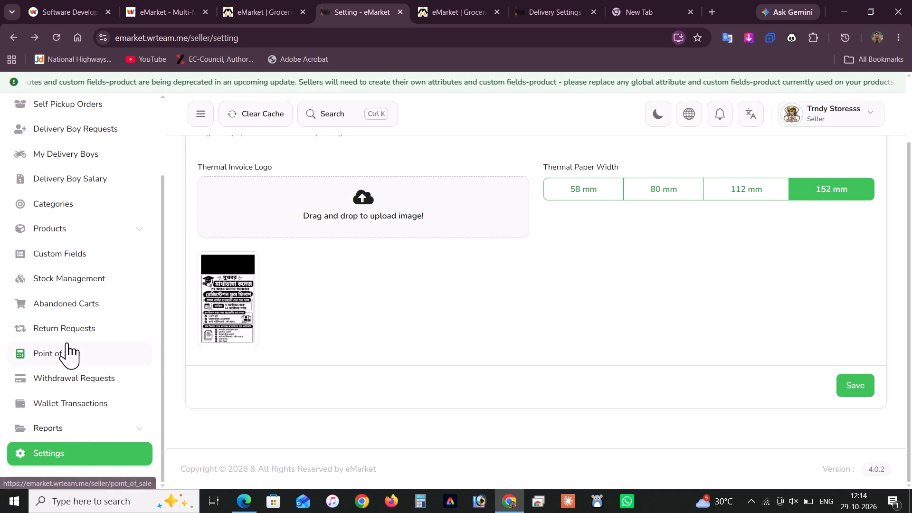
{"action": "scroll", "coordinate": [65, 256], "scroll_direction": "up", "scroll_amount": 1}
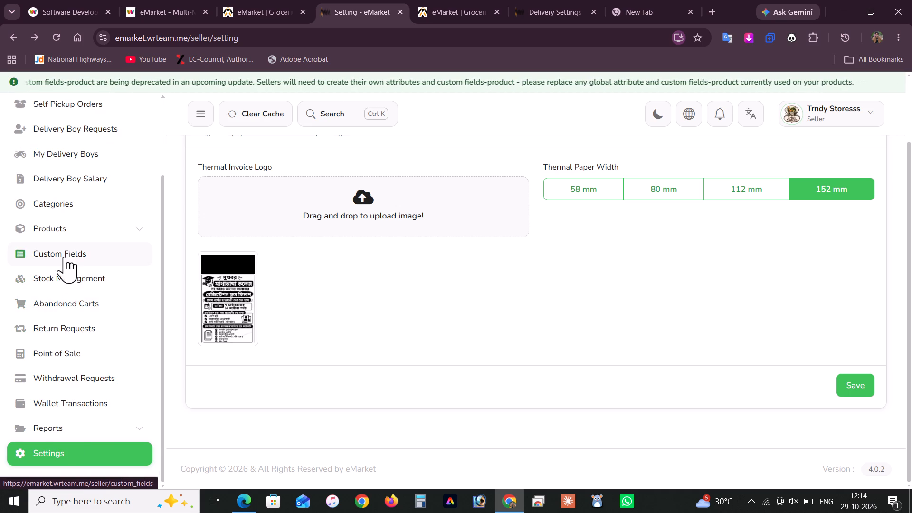
{"action": "scroll", "coordinate": [65, 256], "scroll_direction": "up", "scroll_amount": 3}
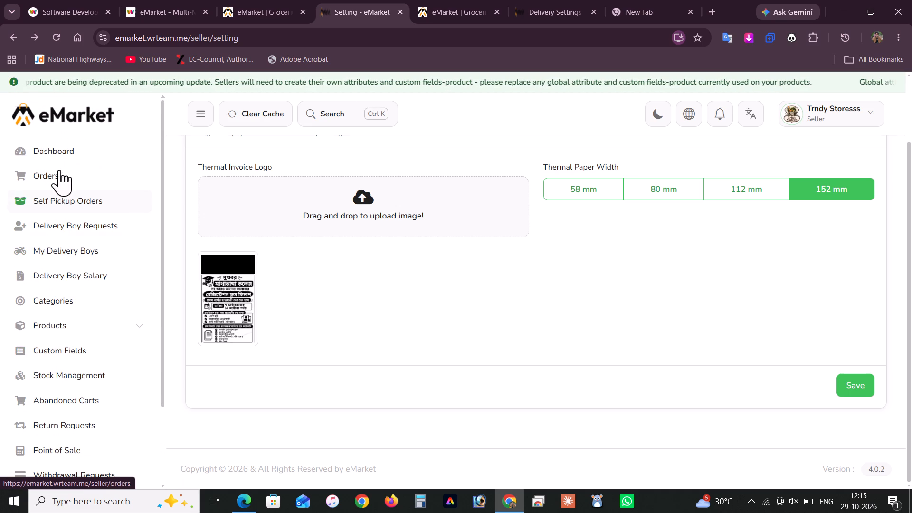
Switch to the Microsoft Edge browser.
{"action": "left_click", "coordinate": [247, 506]}
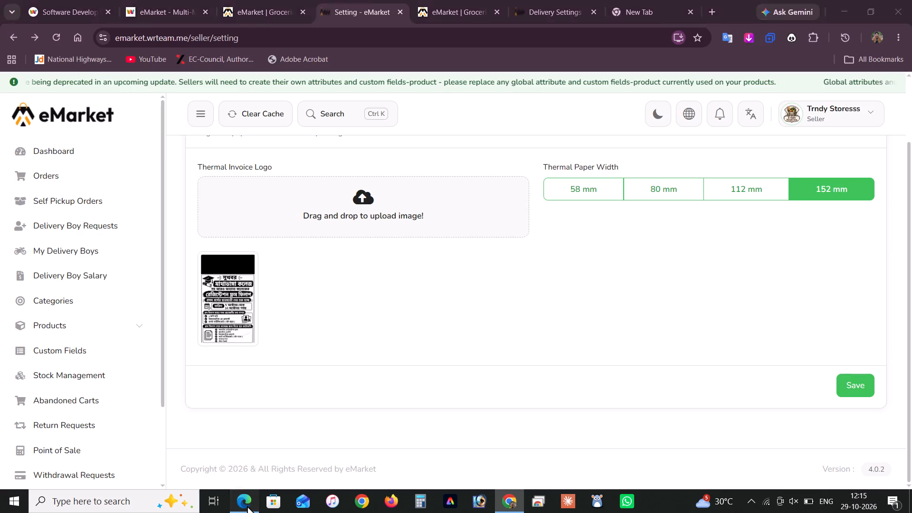